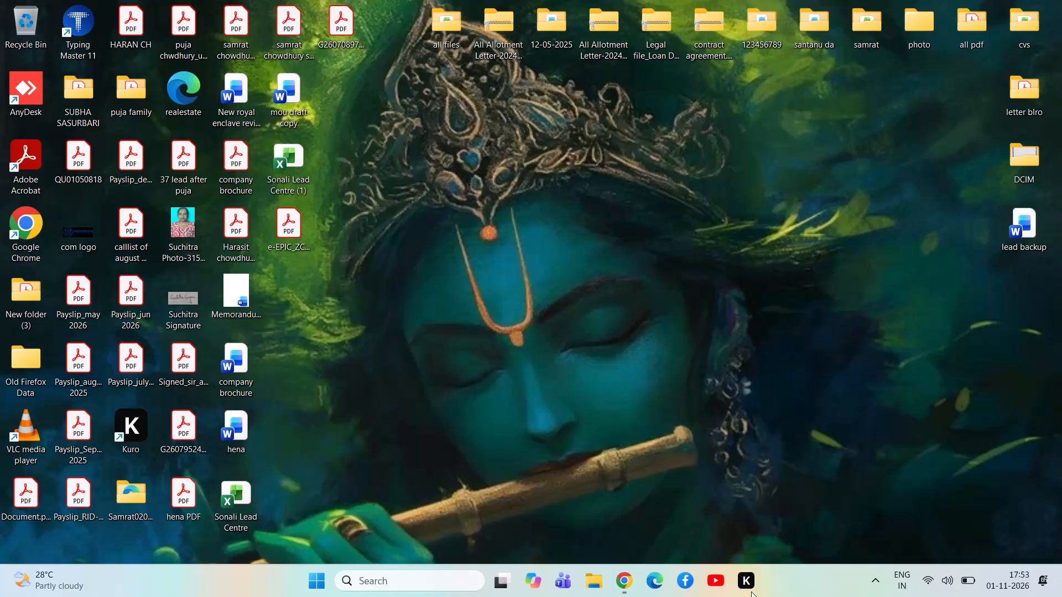
Switch to Google Chrome to bring up the client sheet in Google Sheets.
{"action": "left_click", "coordinate": [621, 582]}
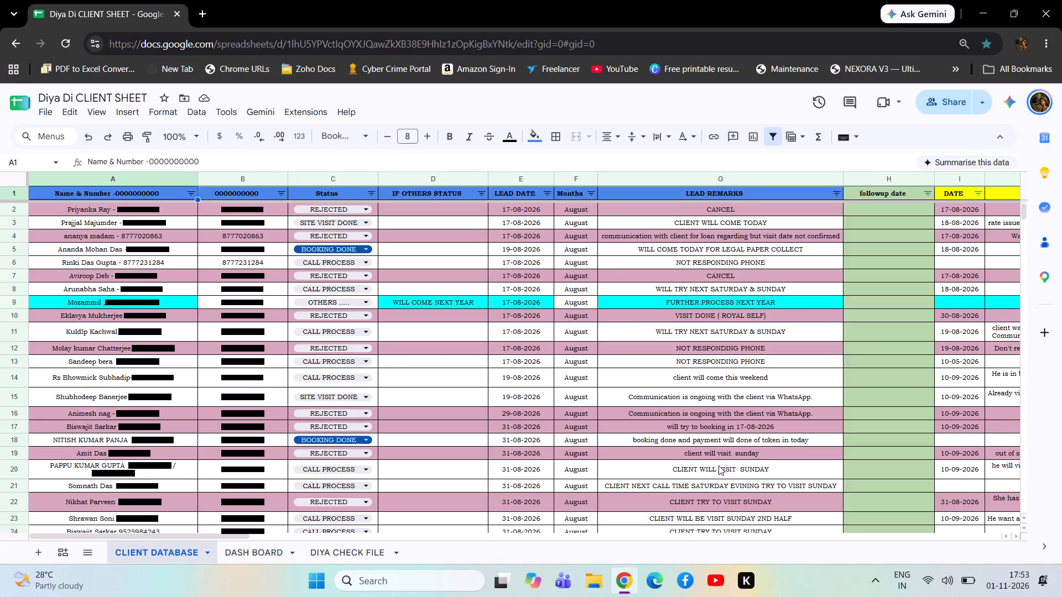
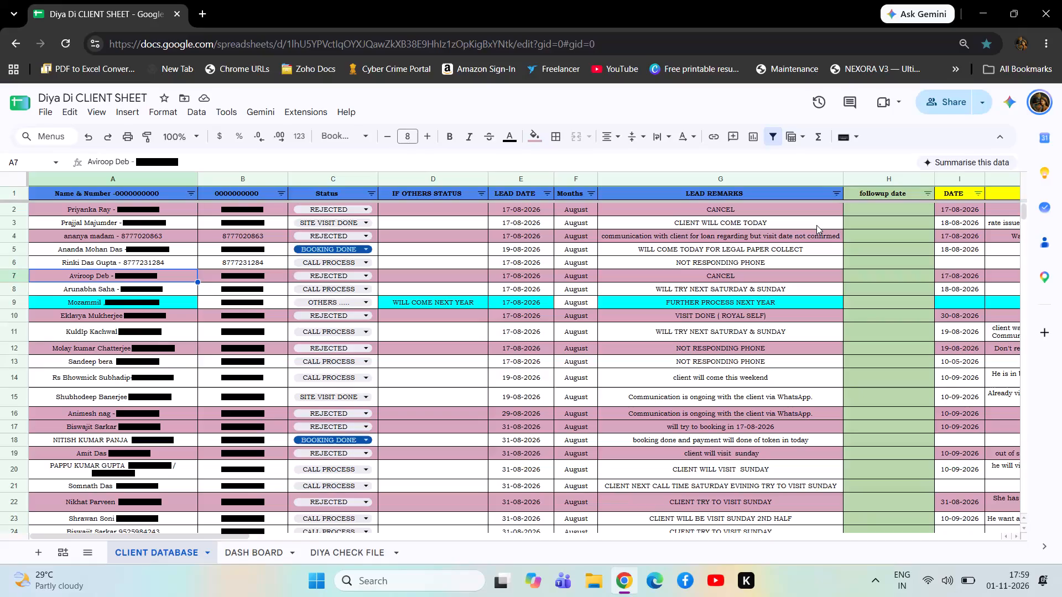
Examine the row 9 client's record in CLIENT DATABASE, from name and status across to the follow-up remarks and dates.
{"action": "key", "text": "Up"}
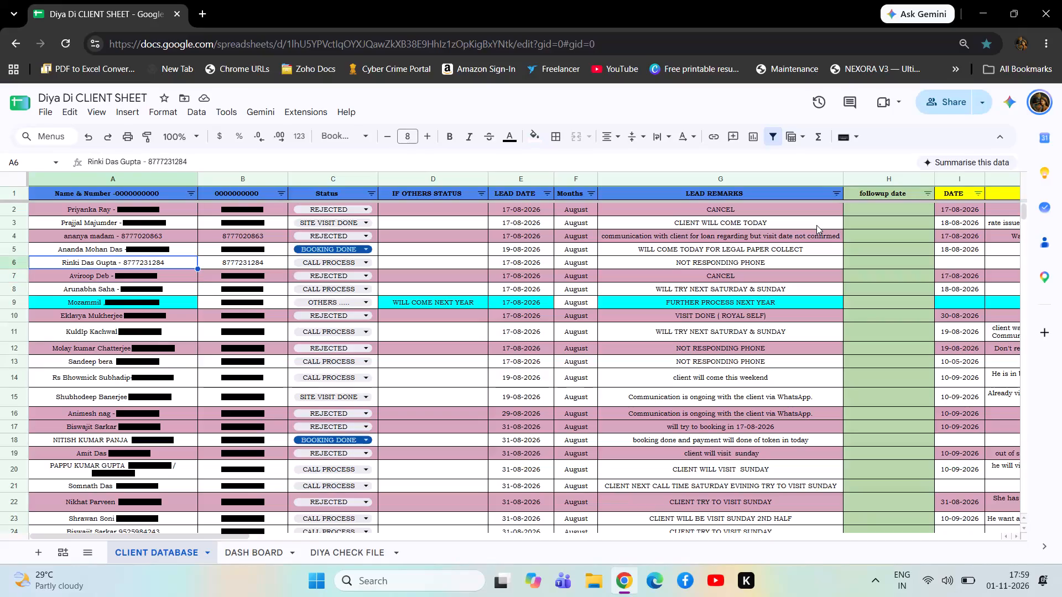
{"action": "key", "text": "Down"}
{"action": "key", "text": "Down"}
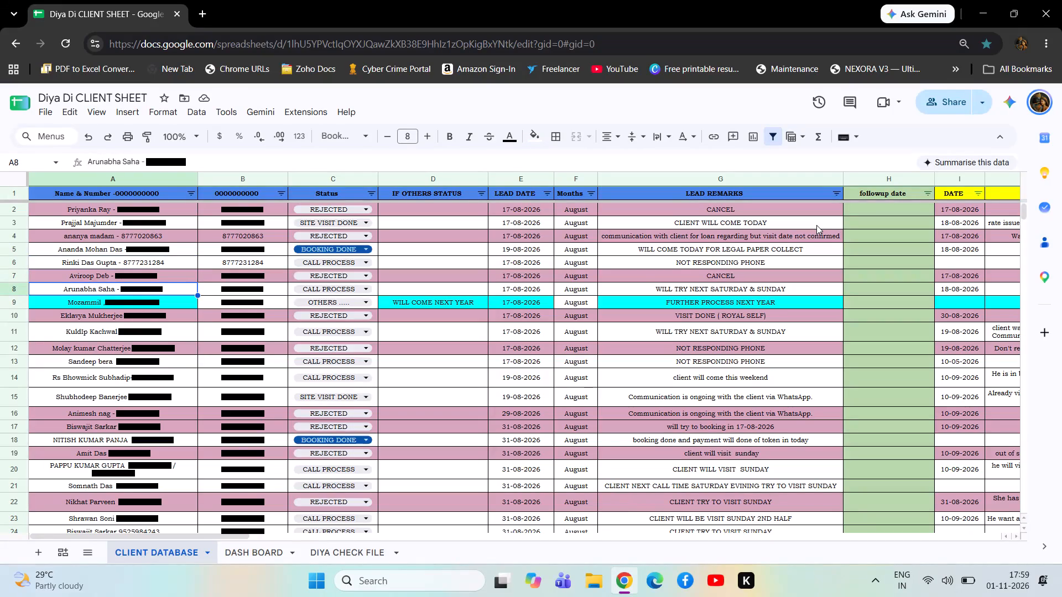
{"action": "key", "text": "Down"}
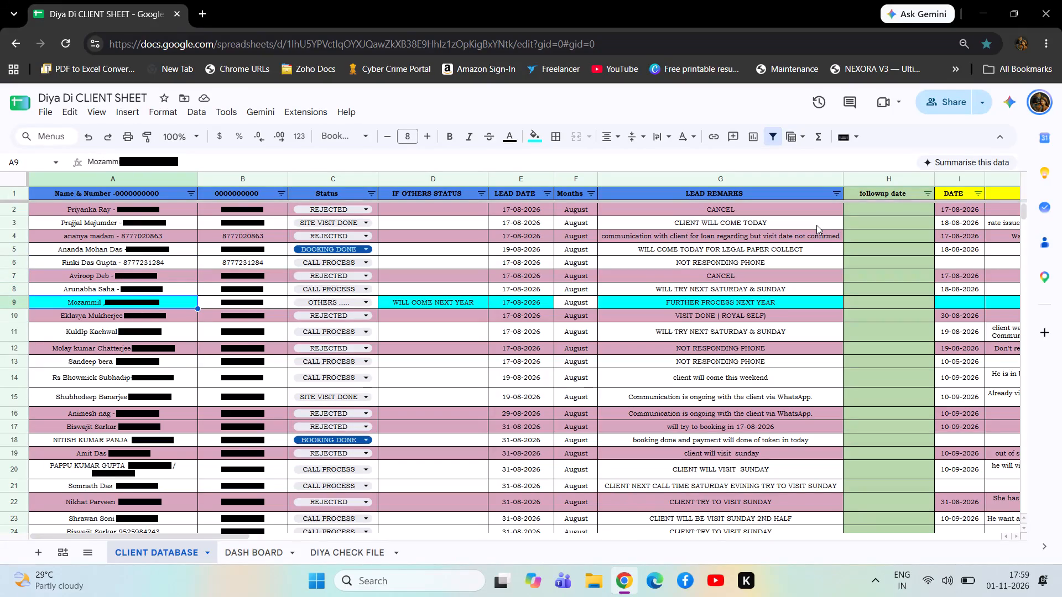
{"action": "key", "text": "Right"}
{"action": "key", "text": "Right"}
{"action": "key", "text": "Right"}
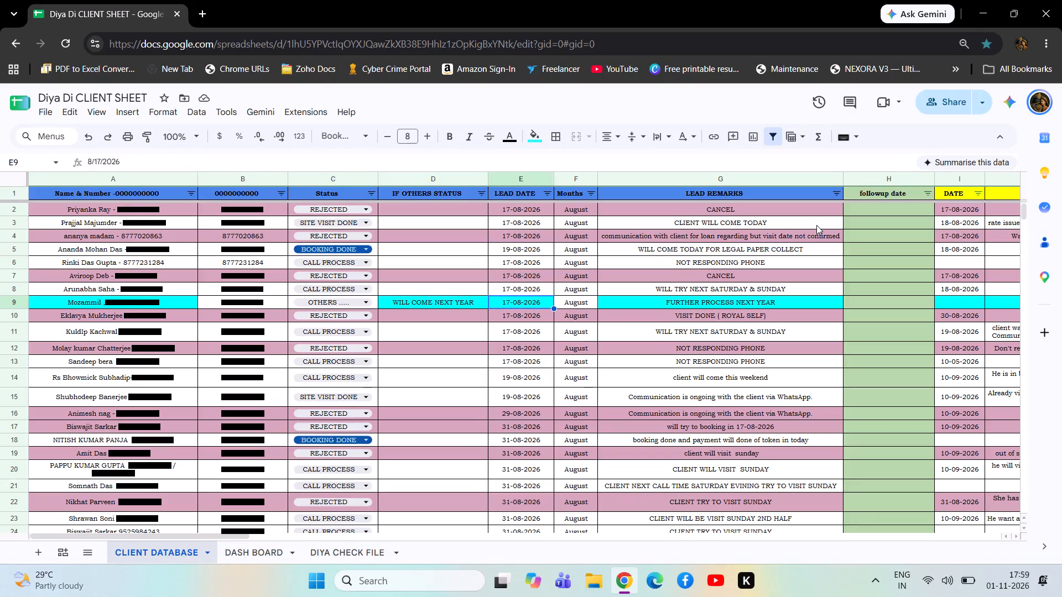
{"action": "key", "text": "Right"}
{"action": "key", "text": "Right"}
{"action": "key", "text": "Right"}
{"action": "key", "text": "Right"}
{"action": "key", "text": "Right"}
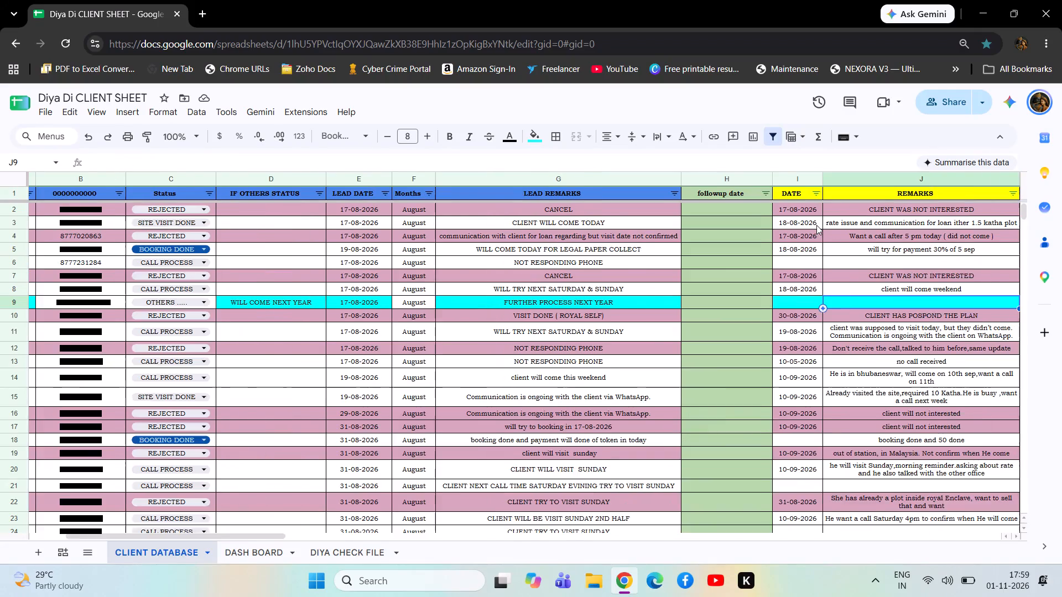
{"action": "key", "text": "Right"}
{"action": "key", "text": "Right"}
{"action": "key", "text": "Right"}
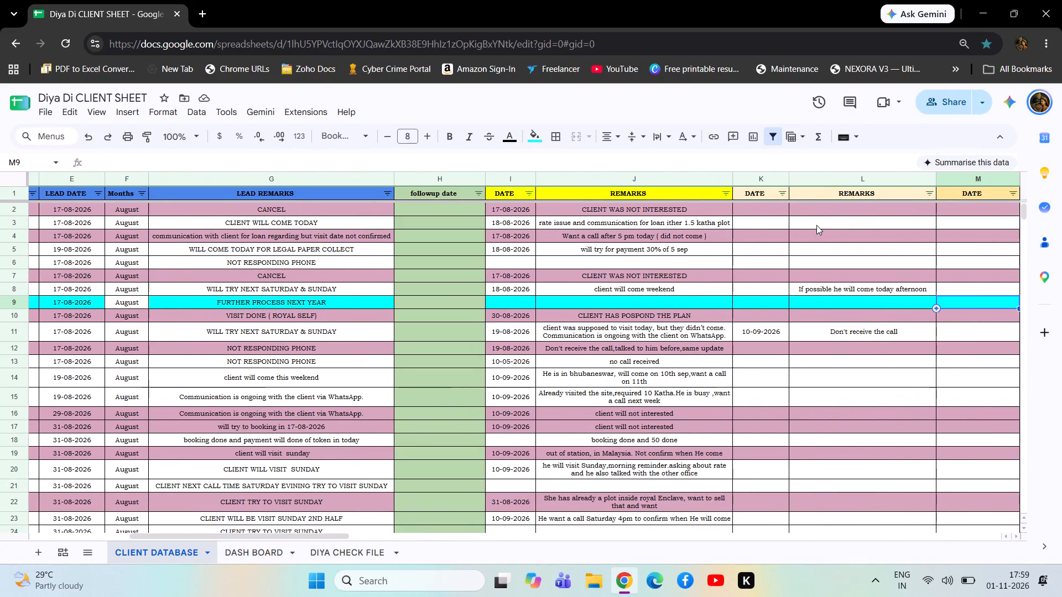
{"action": "key", "text": "Left"}
{"action": "key", "text": "Left"}
{"action": "key", "text": "Left"}
{"action": "key", "text": "Left"}
{"action": "key", "text": "Left"}
{"action": "key", "text": "Left"}
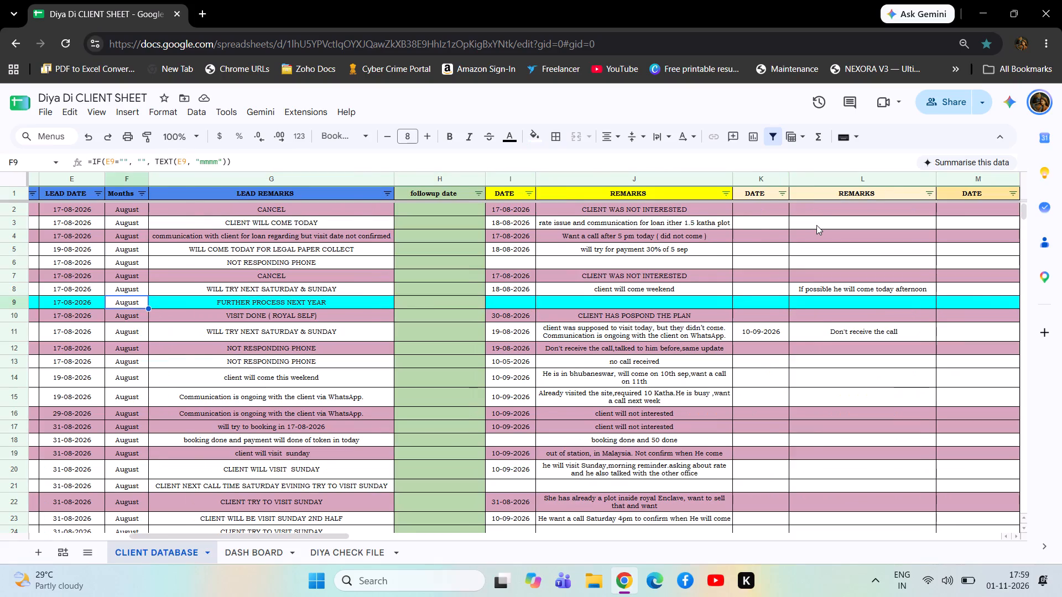
{"action": "key", "text": "Left"}
{"action": "key", "text": "Left"}
{"action": "key", "text": "Left"}
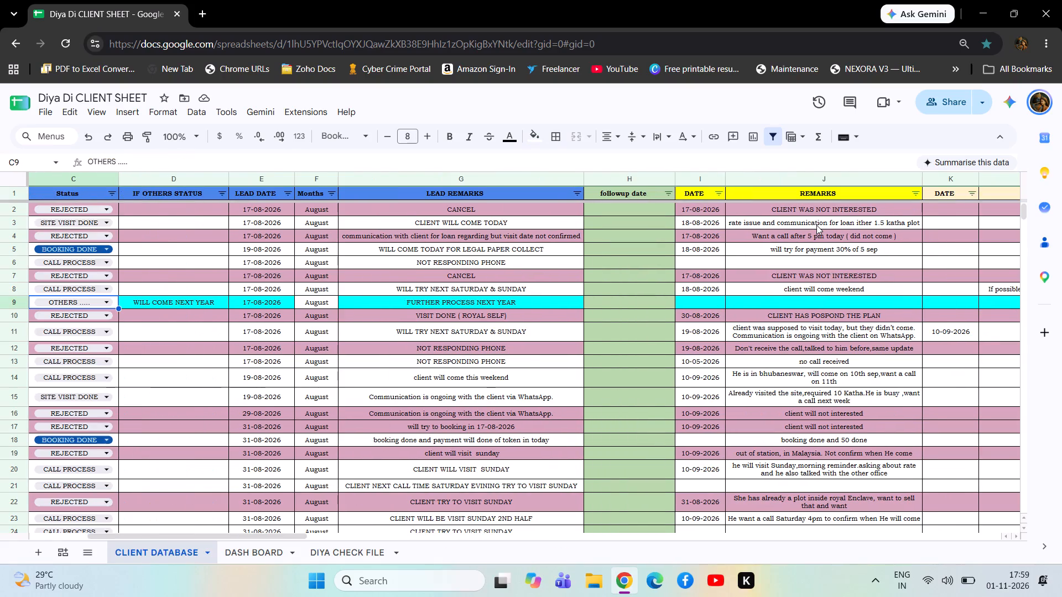
{"action": "key", "text": "Left"}
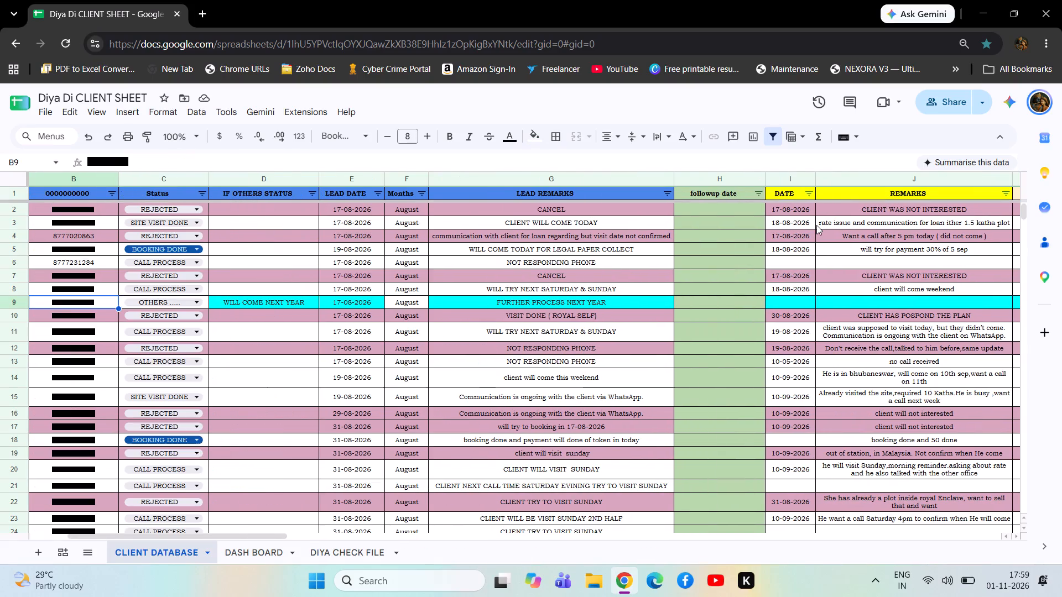
{"action": "key", "text": "Left"}
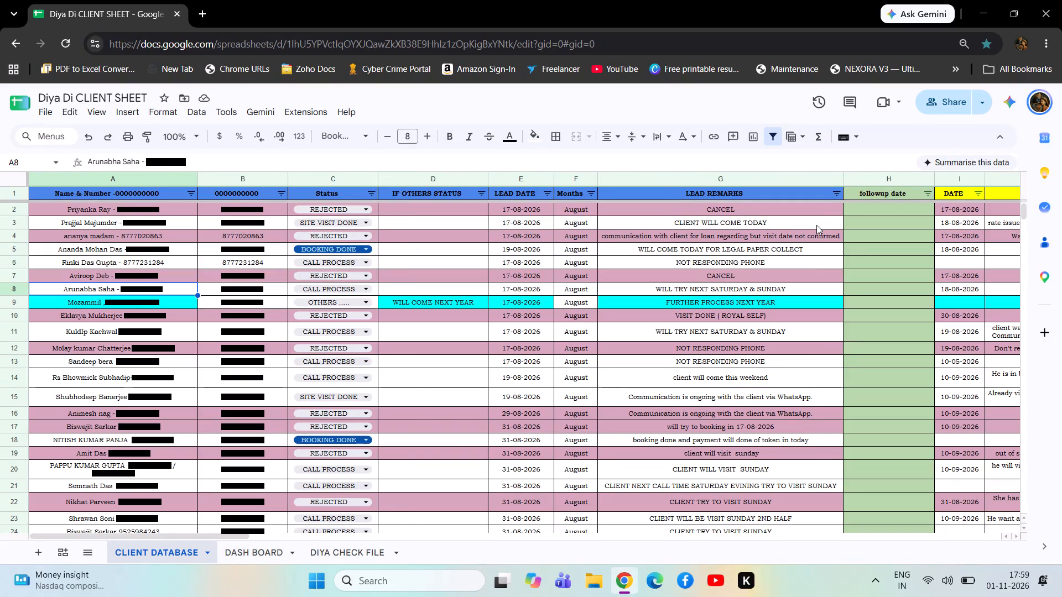
Examine the row 8 client's record, reading across the status, lead remarks and each dated follow-up remark.
{"action": "key", "text": "Right"}
{"action": "key", "text": "Right"}
{"action": "key", "text": "Right"}
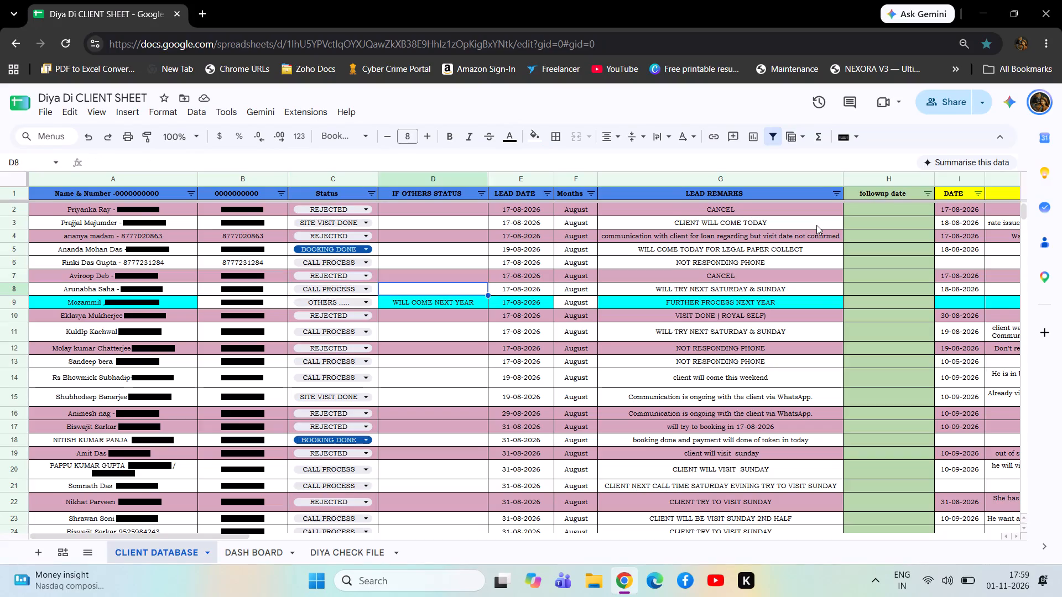
{"action": "key", "text": "Right"}
{"action": "key", "text": "Right"}
{"action": "key", "text": "Right"}
{"action": "key", "text": "Right"}
{"action": "key", "text": "Right"}
{"action": "key", "text": "Right"}
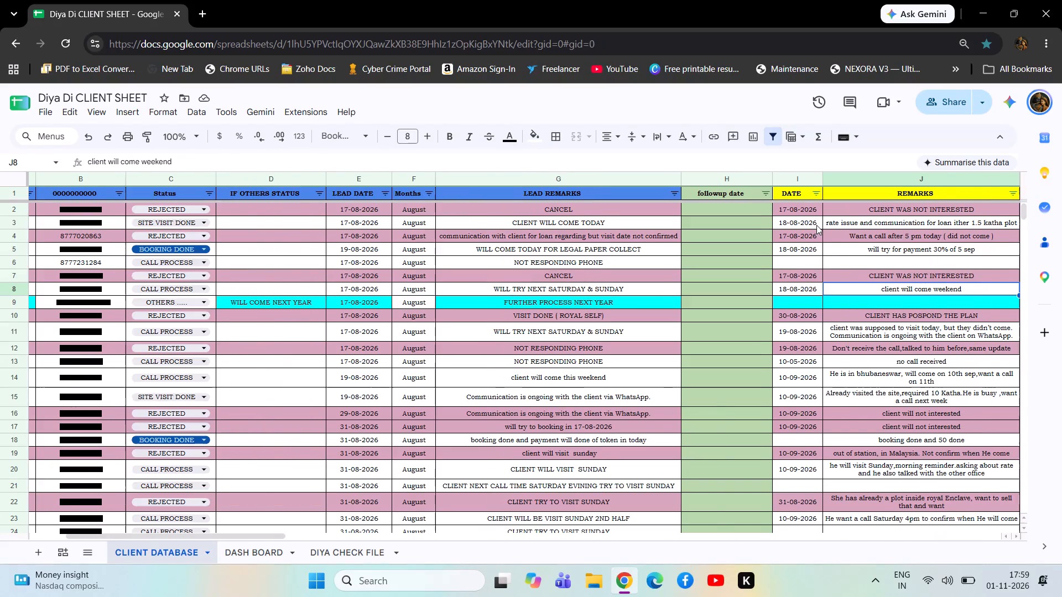
{"action": "key", "text": "Right"}
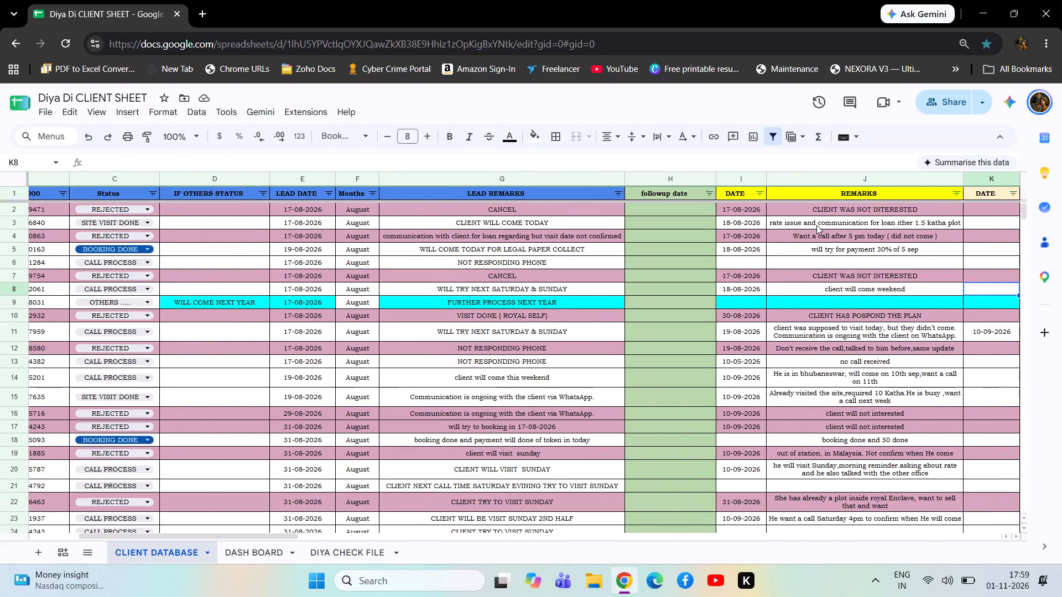
{"action": "key", "text": "Right"}
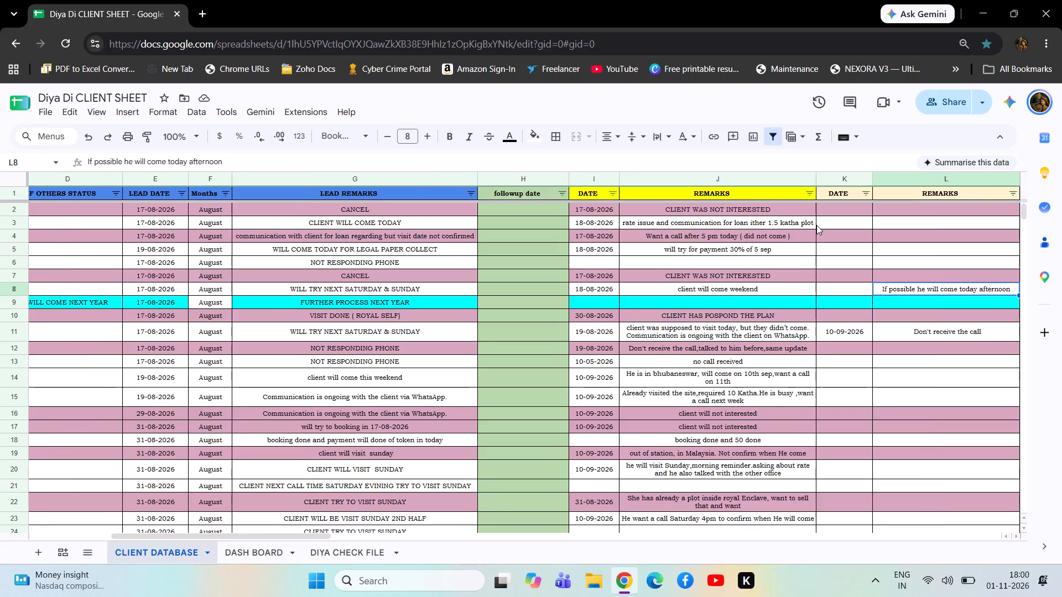
{"action": "key", "text": "Right"}
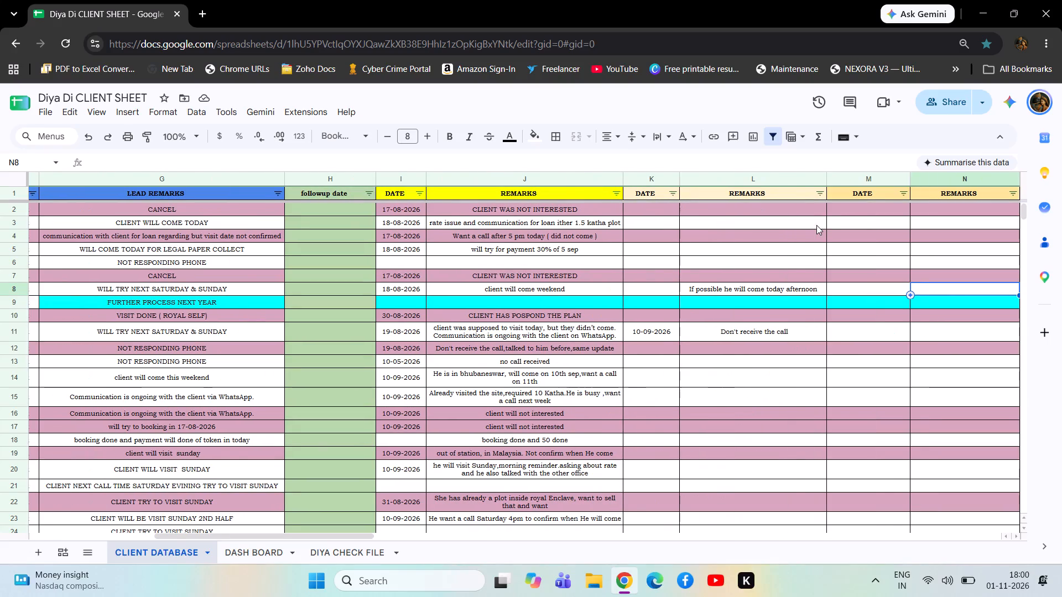
{"action": "key", "text": "Left"}
{"action": "key", "text": "Left"}
{"action": "key", "text": "Left"}
{"action": "key", "text": "Left"}
{"action": "key", "text": "Left"}
{"action": "key", "text": "Left"}
{"action": "key", "text": "Left"}
{"action": "key", "text": "Left"}
{"action": "key", "text": "Left"}
{"action": "key", "text": "Left"}
{"action": "key", "text": "Left"}
{"action": "key", "text": "Left"}
{"action": "key", "text": "Left"}
{"action": "key", "text": "Left"}
{"action": "key", "text": "Left"}
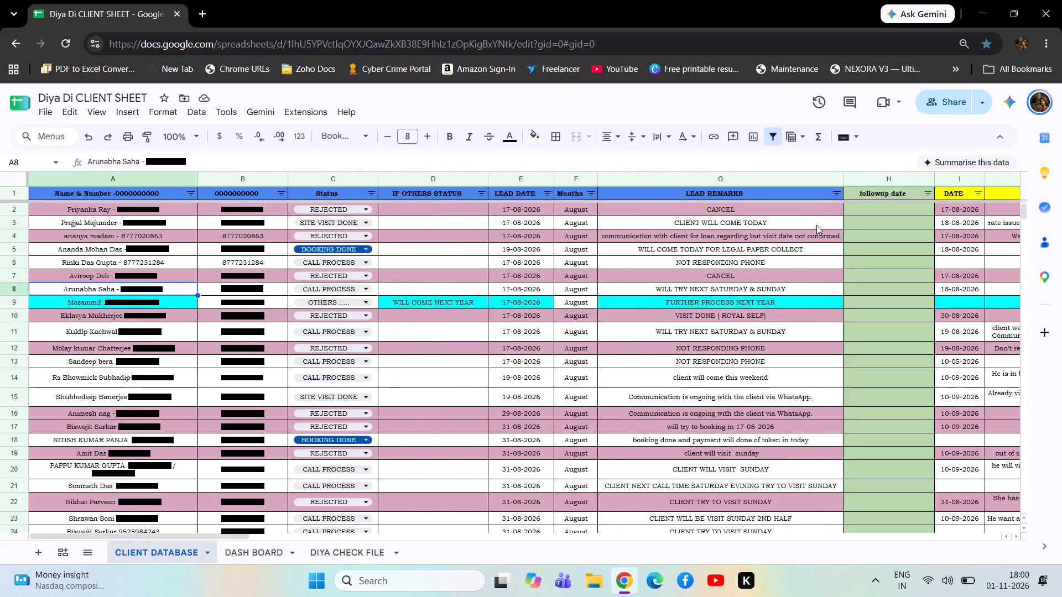
Examine the row 11 client's record, checking the lead remarks, both follow-up dates with their remarks, and the status.
{"action": "key", "text": "Down"}
{"action": "key", "text": "Down"}
{"action": "key", "text": "Down"}
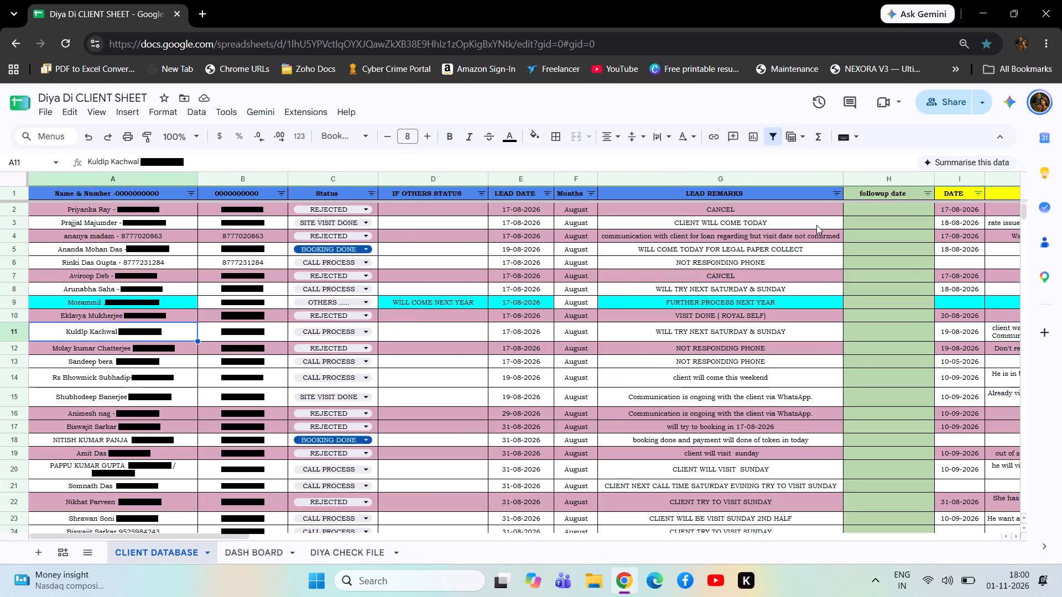
{"action": "key", "text": "Right"}
{"action": "key", "text": "Right"}
{"action": "key", "text": "Right"}
{"action": "key", "text": "Right"}
{"action": "key", "text": "Right"}
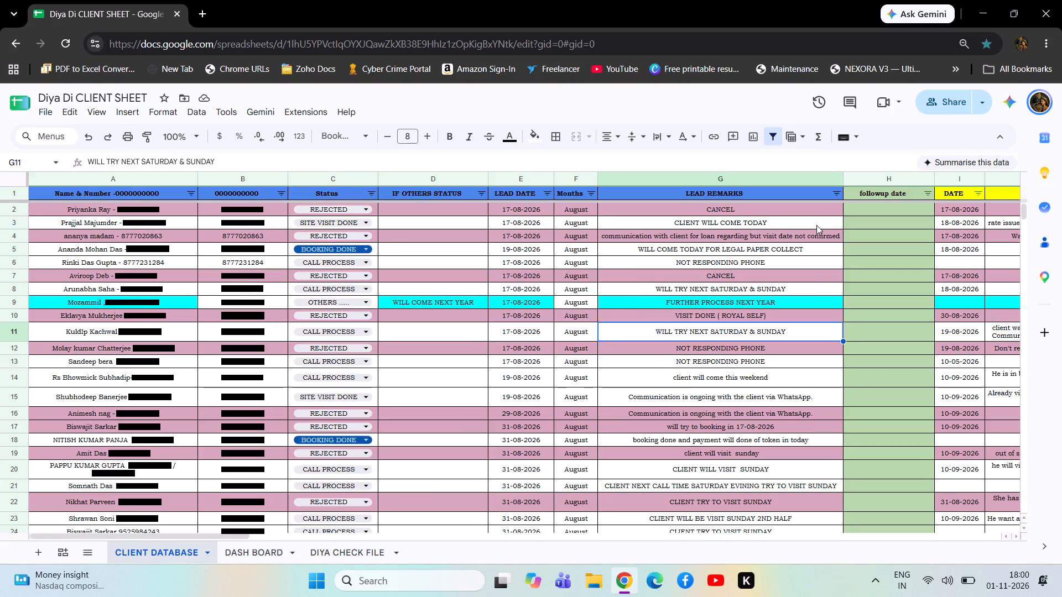
{"action": "key", "text": "Right"}
{"action": "key", "text": "Right"}
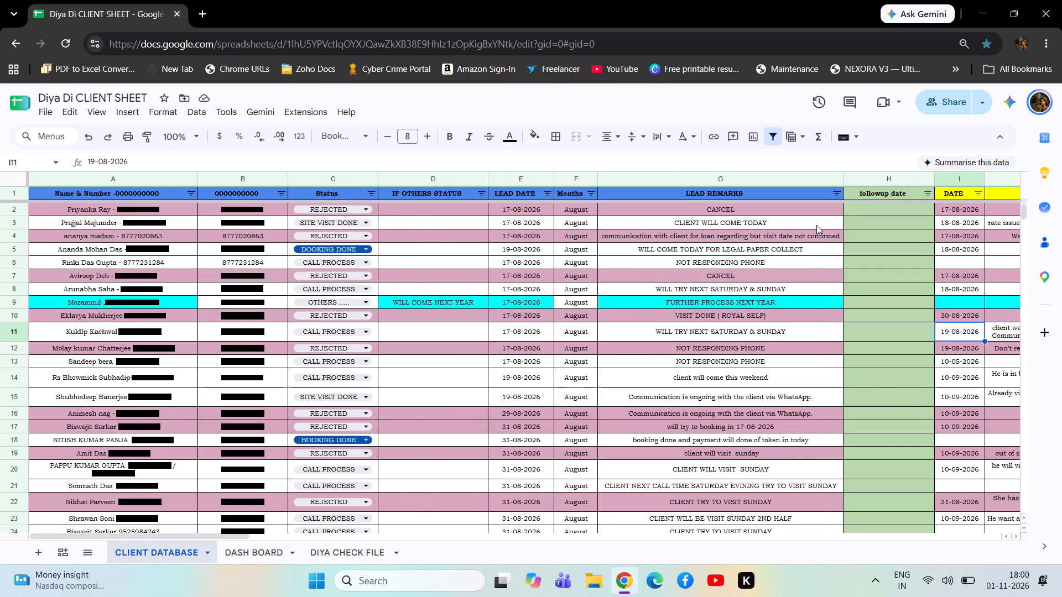
{"action": "key", "text": "Right"}
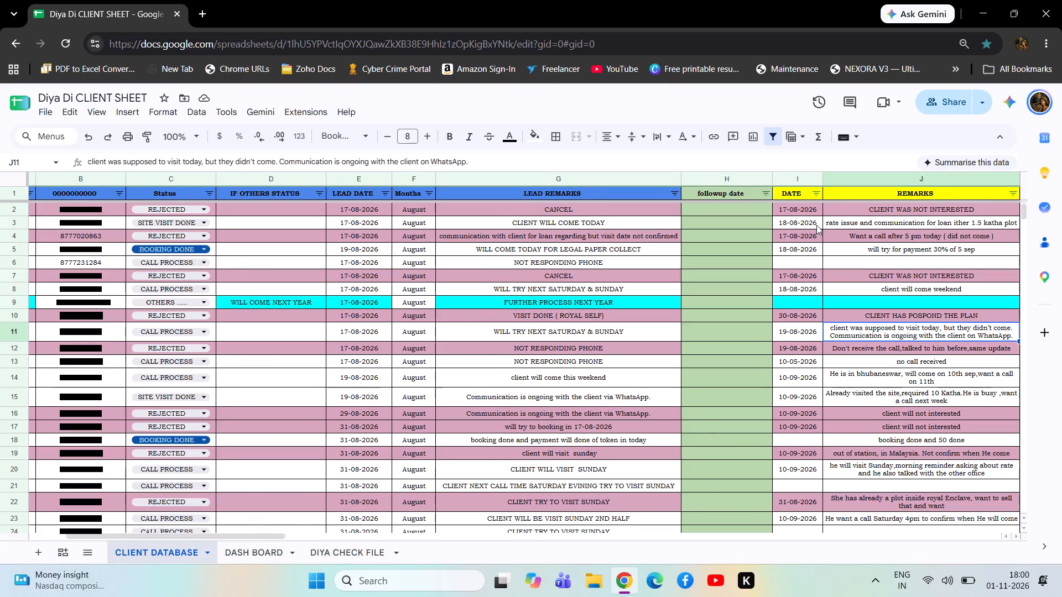
{"action": "key", "text": "Right"}
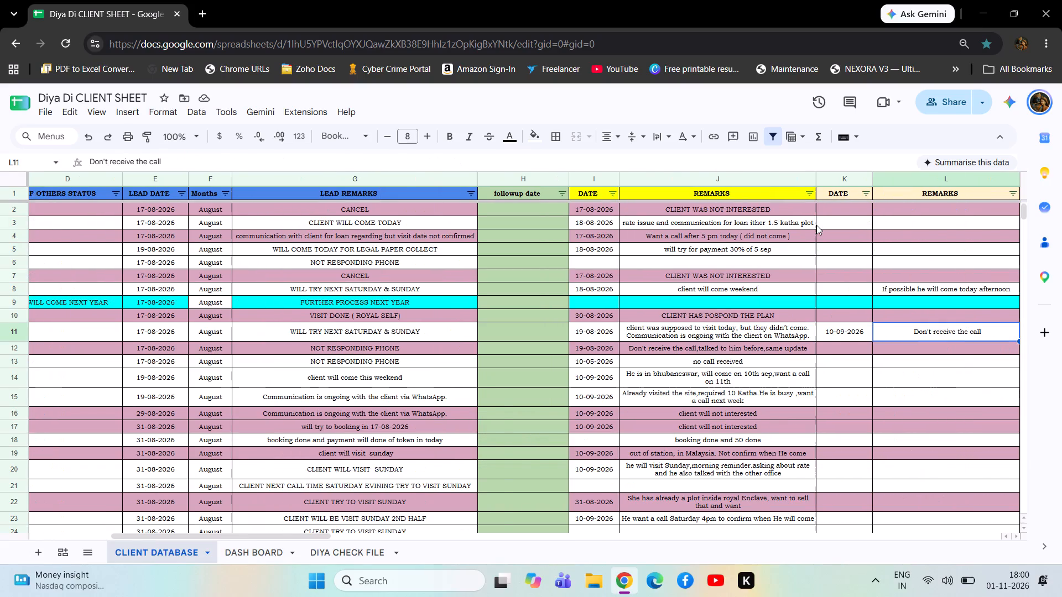
{"action": "key", "text": "Right"}
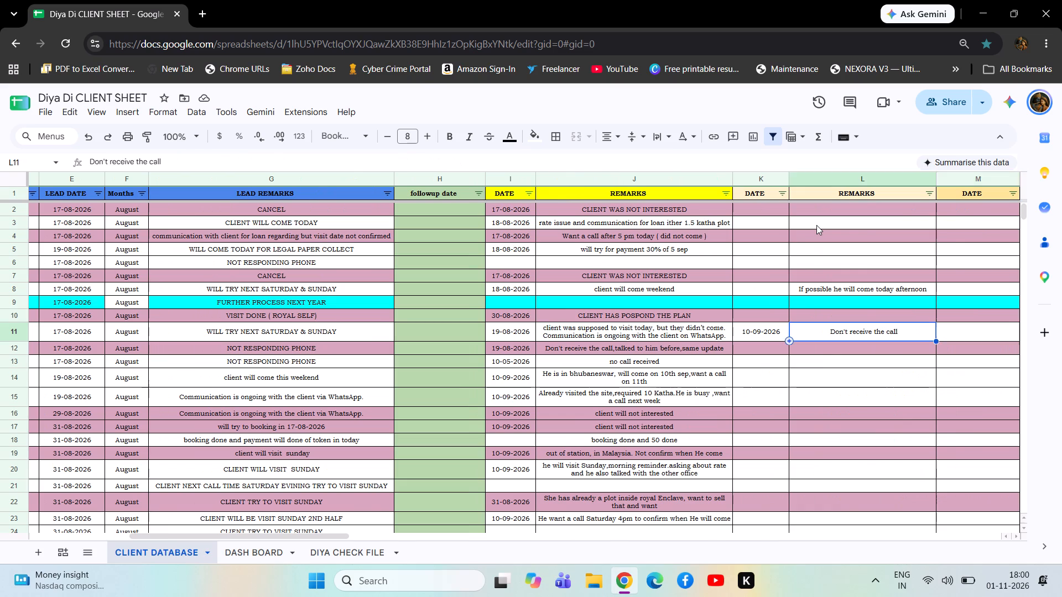
{"action": "key", "text": "Left"}
{"action": "key", "text": "Left"}
{"action": "key", "text": "Left"}
{"action": "key", "text": "Left"}
{"action": "key", "text": "Left"}
{"action": "key", "text": "Left"}
{"action": "key", "text": "Left"}
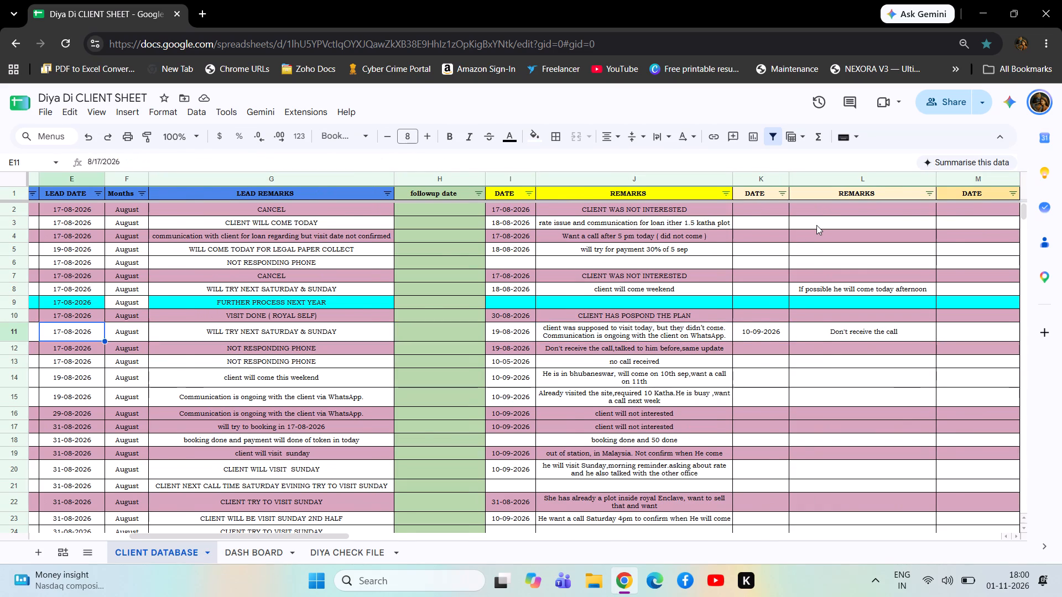
{"action": "key", "text": "Left"}
{"action": "key", "text": "Left"}
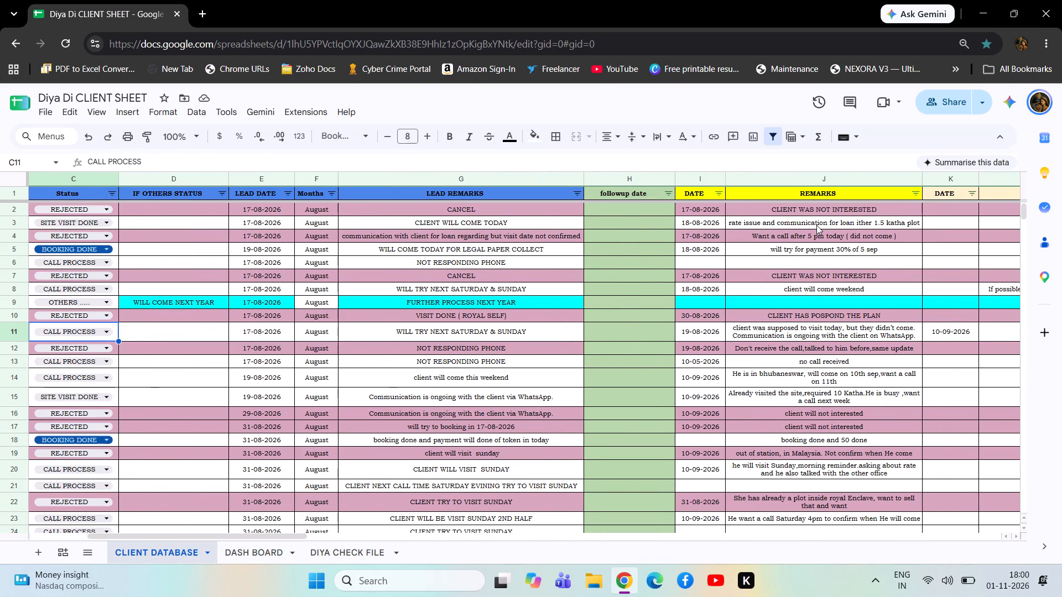
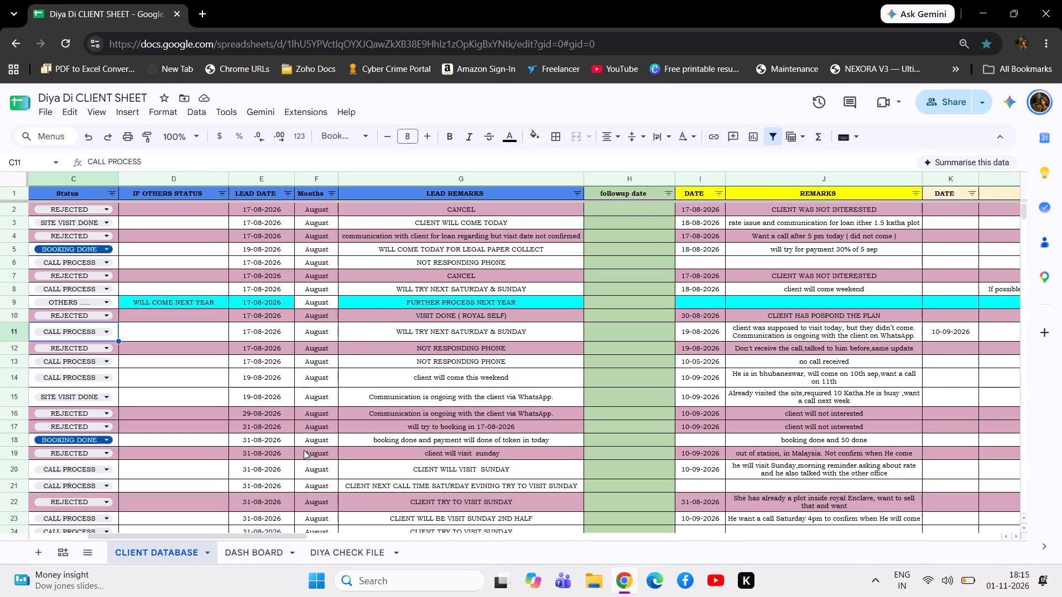
Examine the row 13 client's record, reading across the follow-up dates and remarks and back through lead remarks and status to the name.
{"action": "left_click", "coordinate": [417, 366]}
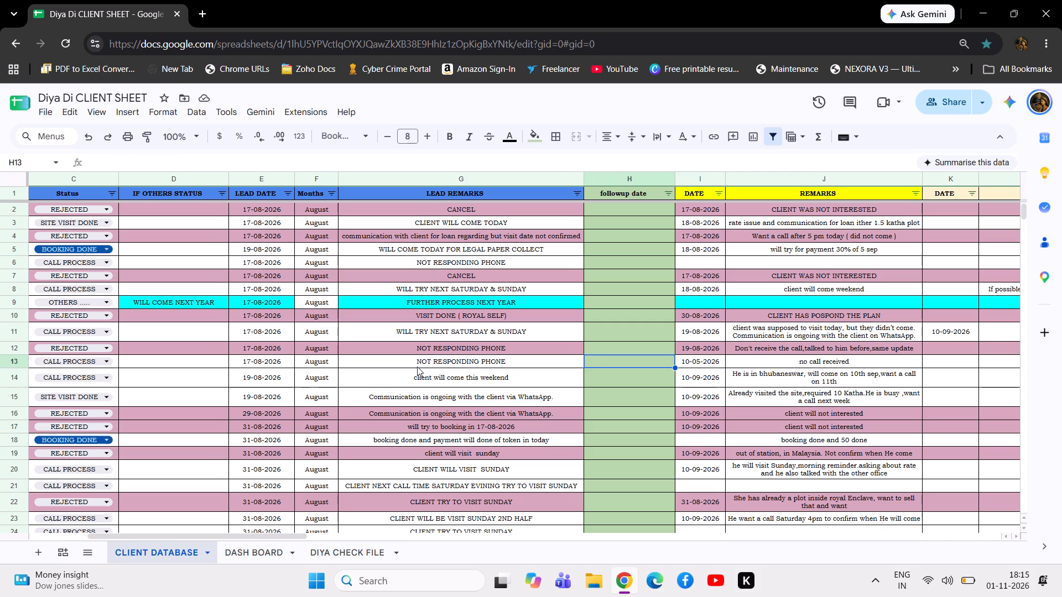
{"action": "key", "text": "Right"}
{"action": "key", "text": "Right"}
{"action": "key", "text": "Right"}
{"action": "key", "text": "Right"}
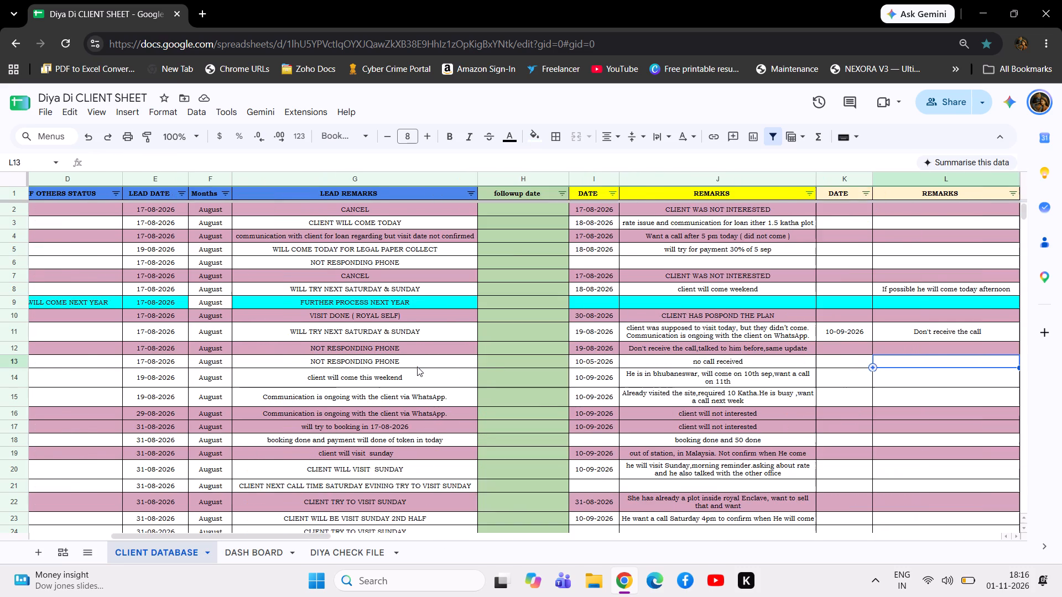
{"action": "key", "text": "Right"}
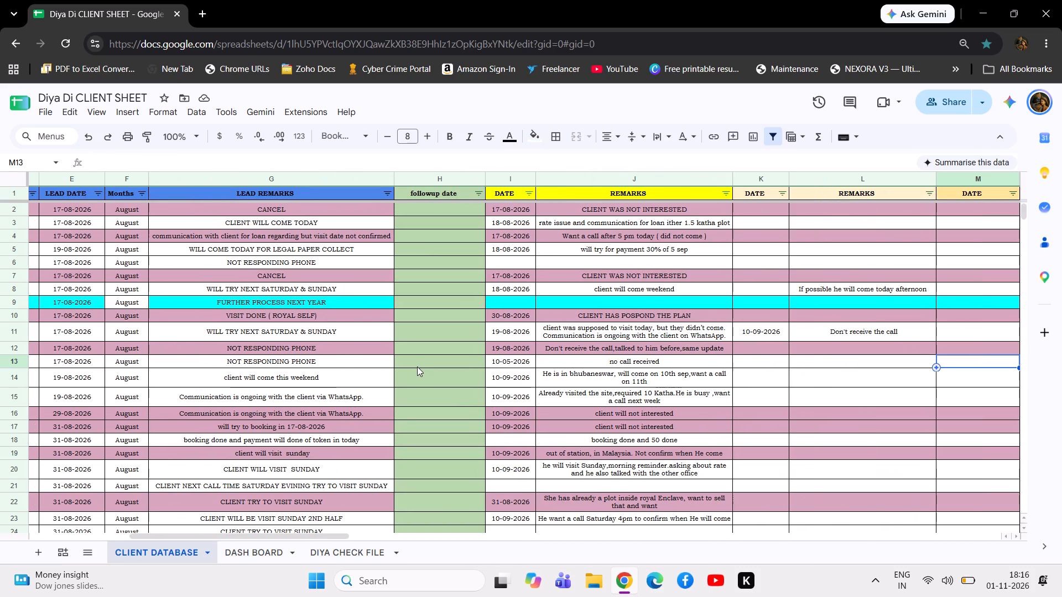
{"action": "key", "text": "Left"}
{"action": "key", "text": "Left"}
{"action": "key", "text": "Left"}
{"action": "key", "text": "Left"}
{"action": "key", "text": "Left"}
{"action": "key", "text": "Left"}
{"action": "key", "text": "Left"}
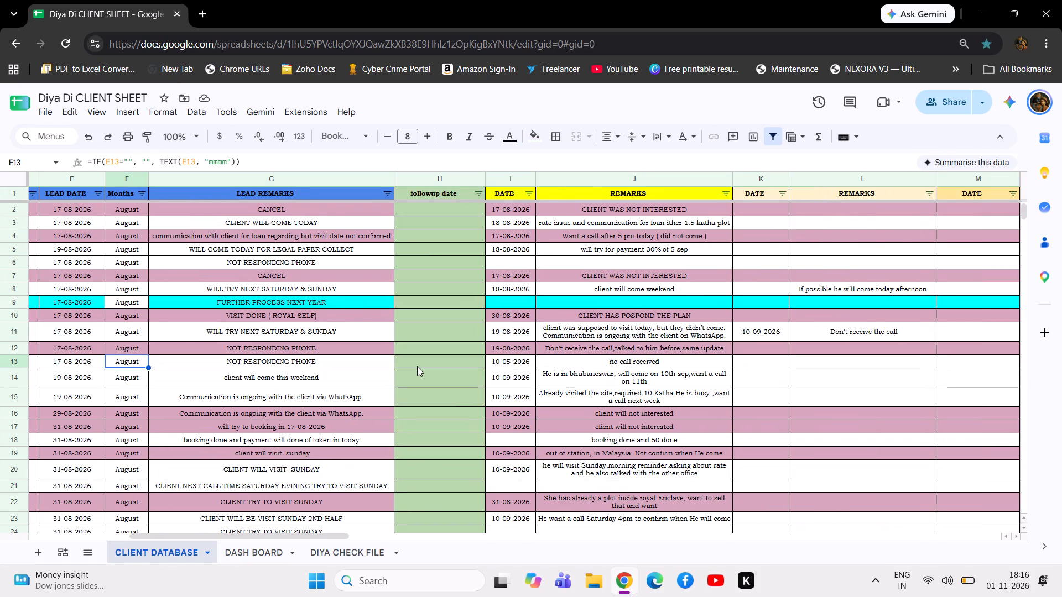
{"action": "key", "text": "Left"}
{"action": "key", "text": "Left"}
{"action": "key", "text": "Left"}
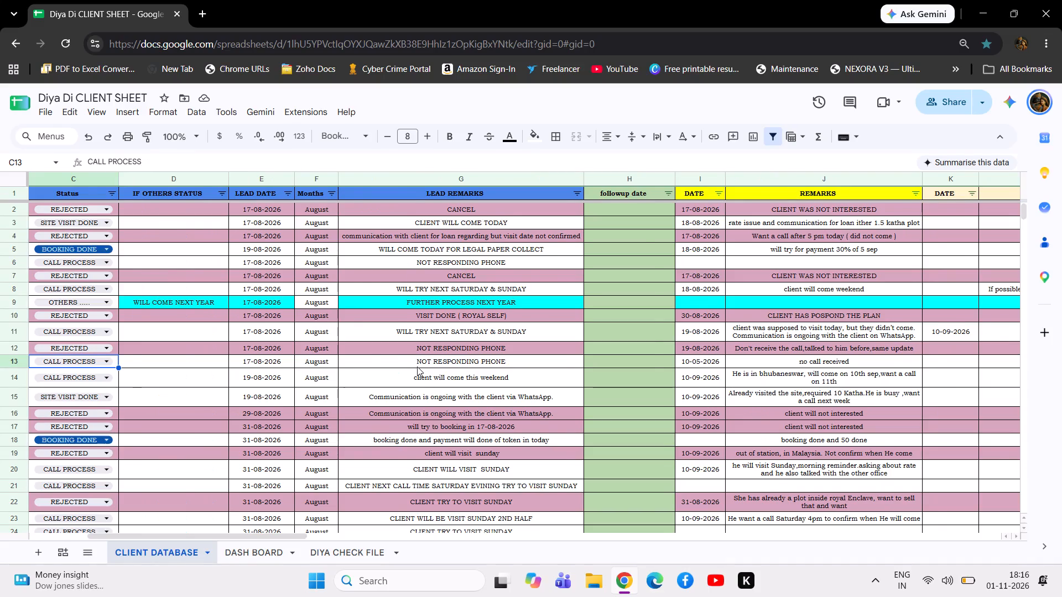
{"action": "key", "text": "Left"}
{"action": "key", "text": "Left"}
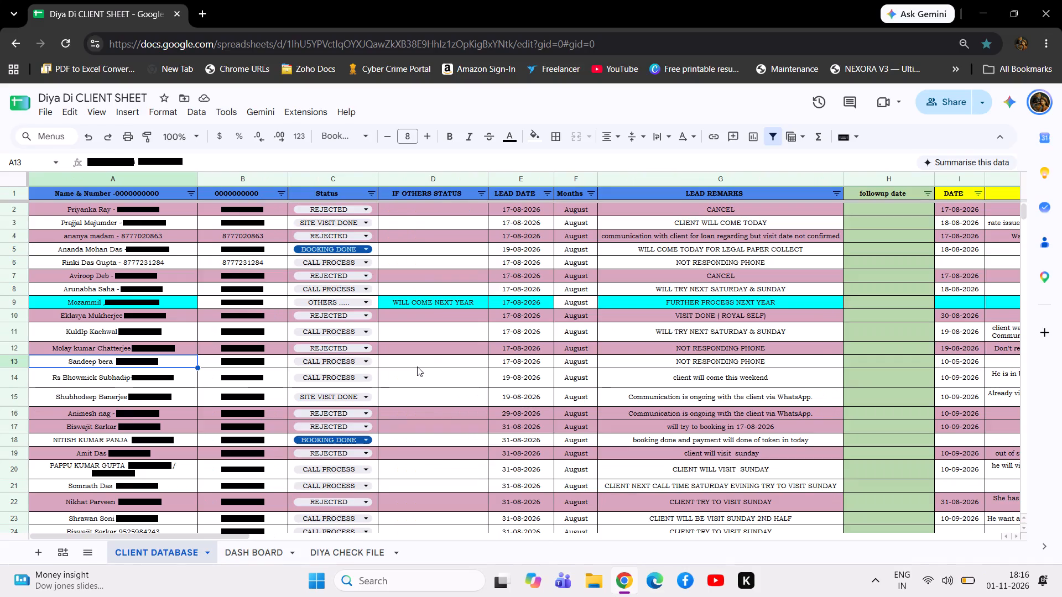
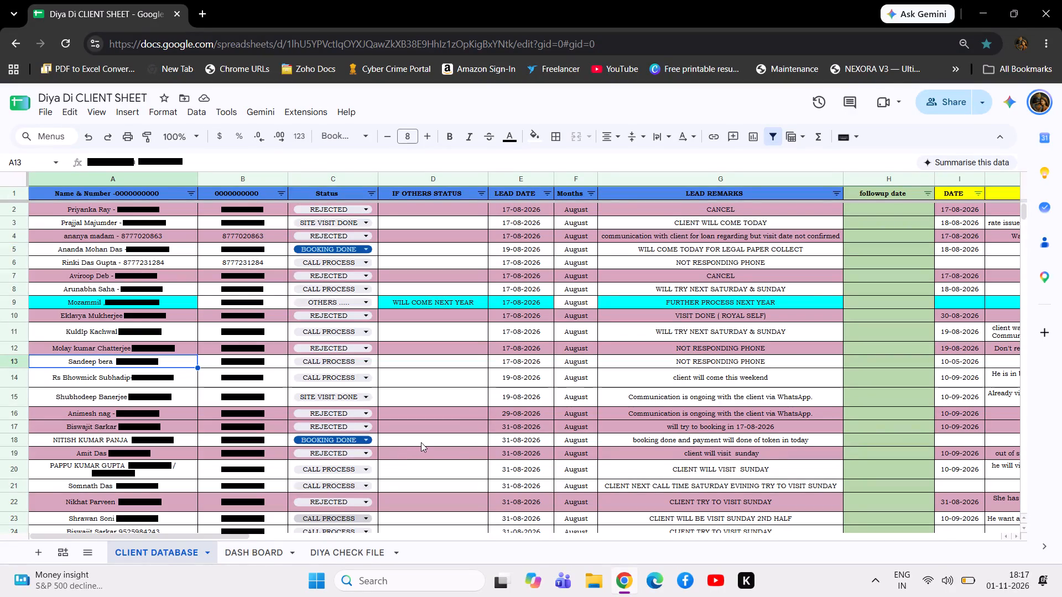
Examine the remaining August leads from row 14 to row 24, checking each client's status and lead remarks.
{"action": "key", "text": "Down"}
{"action": "key", "text": "Down"}
{"action": "key", "text": "Down"}
{"action": "key", "text": "Down"}
{"action": "key", "text": "Down"}
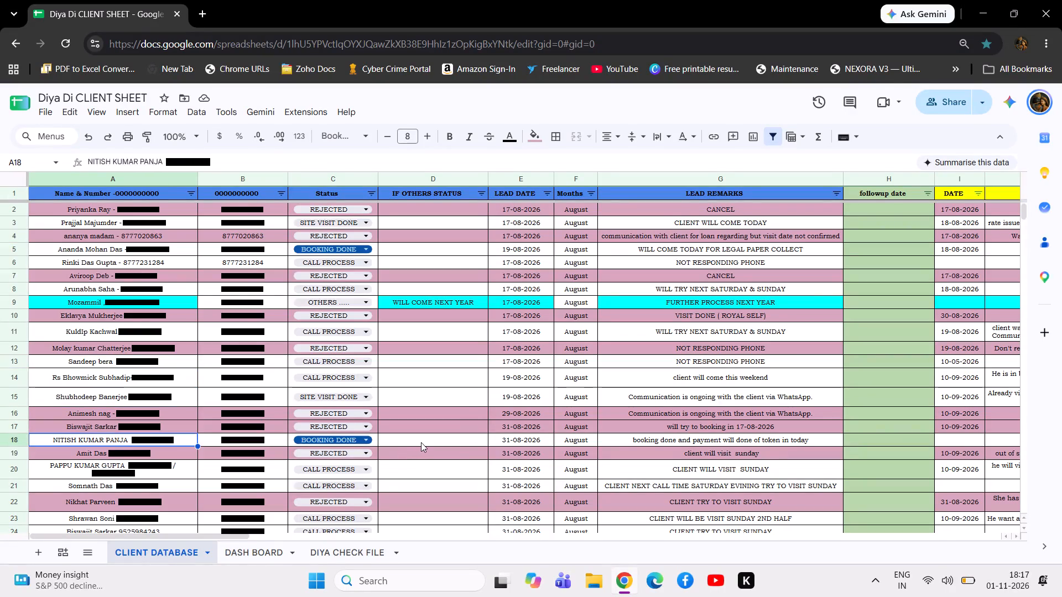
{"action": "key", "text": "Down"}
{"action": "key", "text": "Down"}
{"action": "key", "text": "Down"}
{"action": "key", "text": "Down"}
{"action": "key", "text": "Down"}
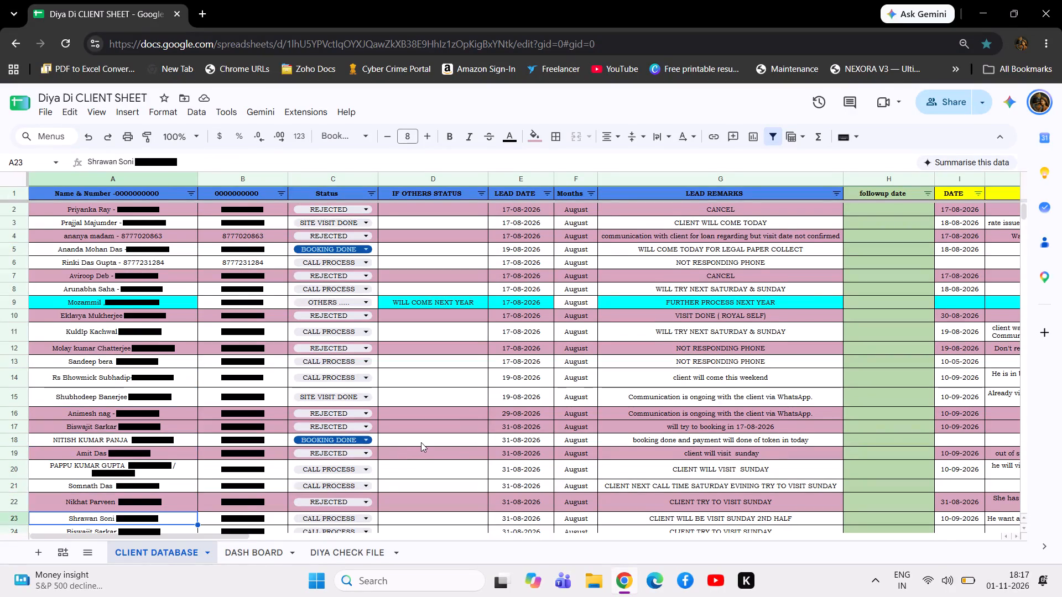
{"action": "key", "text": "Down"}
Examine the September leads from row 25 to row 96, checking each client's status, lead date and lead remarks.
{"action": "key", "text": "Down"}
{"action": "key", "text": "Down"}
{"action": "key", "text": "Down"}
{"action": "key", "text": "Down"}
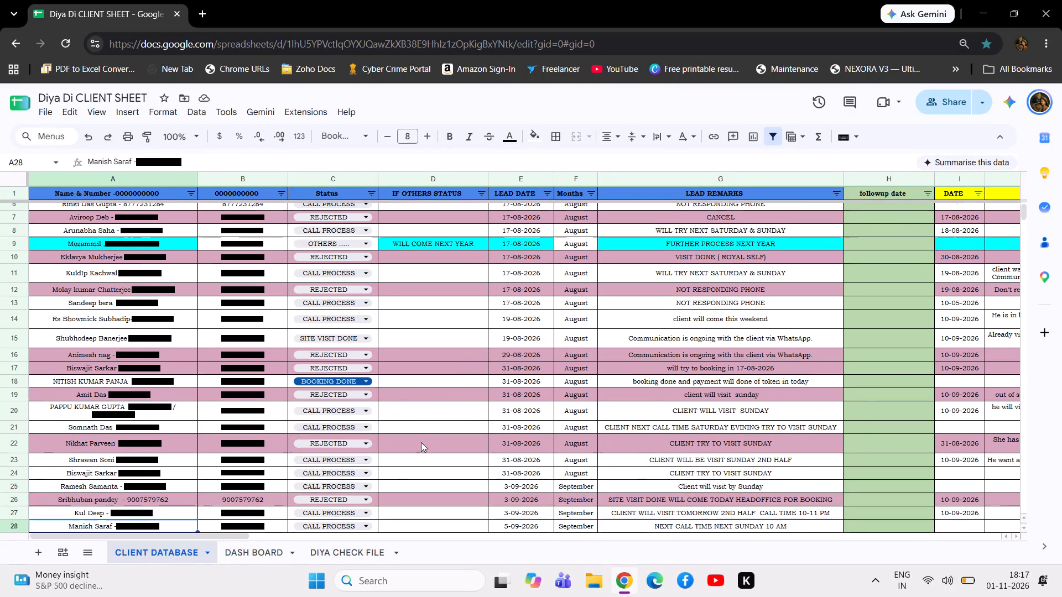
{"action": "key", "text": "Down"}
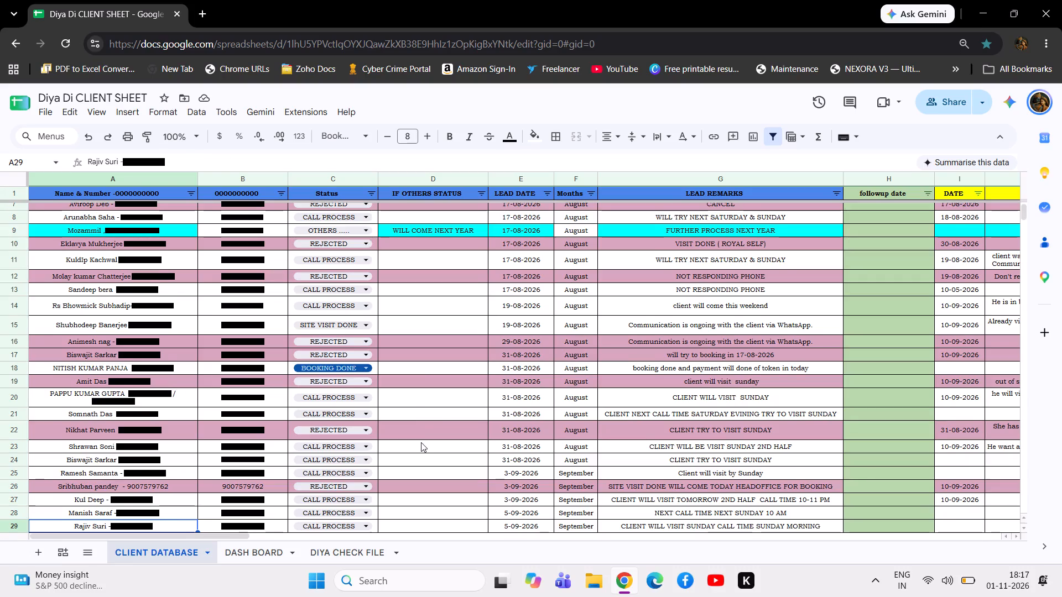
{"action": "key", "text": "Down"}
{"action": "key", "text": "Down"}
{"action": "key", "text": "Down"}
{"action": "key", "text": "Down"}
{"action": "key", "text": "Down"}
{"action": "key", "text": "Down"}
{"action": "key", "text": "Down"}
{"action": "key", "text": "Down"}
{"action": "key", "text": "Down"}
{"action": "key", "text": "Down"}
{"action": "key", "text": "Down"}
{"action": "key", "text": "Down"}
{"action": "key", "text": "Down"}
{"action": "key", "text": "Down"}
{"action": "key", "text": "Down"}
{"action": "key", "text": "Down"}
{"action": "key", "text": "Down"}
{"action": "key", "text": "Down"}
{"action": "key", "text": "Down"}
{"action": "key", "text": "Down"}
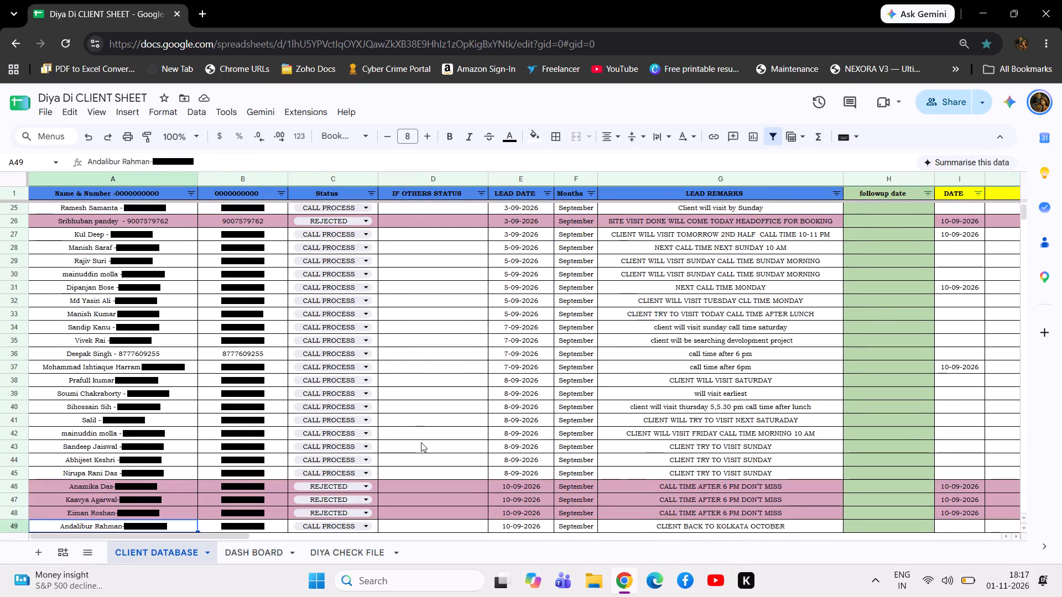
{"action": "key", "text": "Down"}
{"action": "key", "text": "Down"}
{"action": "key", "text": "Down"}
{"action": "key", "text": "Down"}
{"action": "key", "text": "Down"}
{"action": "key", "text": "Down"}
{"action": "key", "text": "Down"}
{"action": "key", "text": "Down"}
{"action": "key", "text": "Down"}
{"action": "key", "text": "Down"}
{"action": "key", "text": "Down"}
{"action": "key", "text": "Down"}
{"action": "key", "text": "Down"}
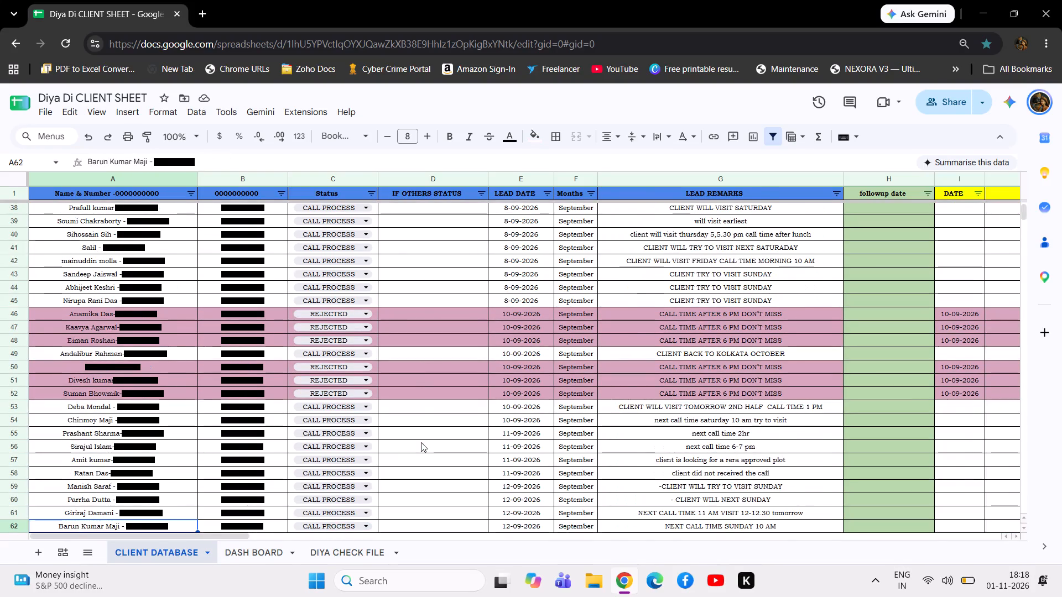
{"action": "key", "text": "Down"}
{"action": "key", "text": "Down"}
{"action": "key", "text": "Down"}
{"action": "key", "text": "Down"}
{"action": "key", "text": "Down"}
{"action": "key", "text": "Down"}
{"action": "key", "text": "Down"}
{"action": "key", "text": "Down"}
{"action": "key", "text": "Down"}
{"action": "key", "text": "Down"}
{"action": "key", "text": "Down"}
{"action": "key", "text": "Down"}
{"action": "key", "text": "Down"}
{"action": "key", "text": "Down"}
{"action": "key", "text": "Down"}
{"action": "key", "text": "Down"}
{"action": "key", "text": "Down"}
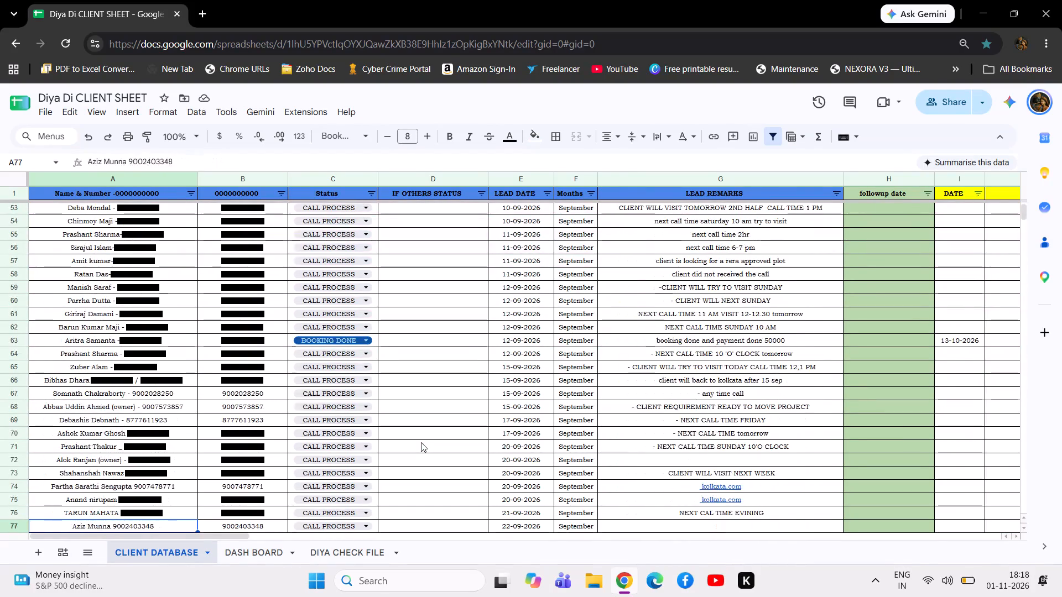
{"action": "key", "text": "Down"}
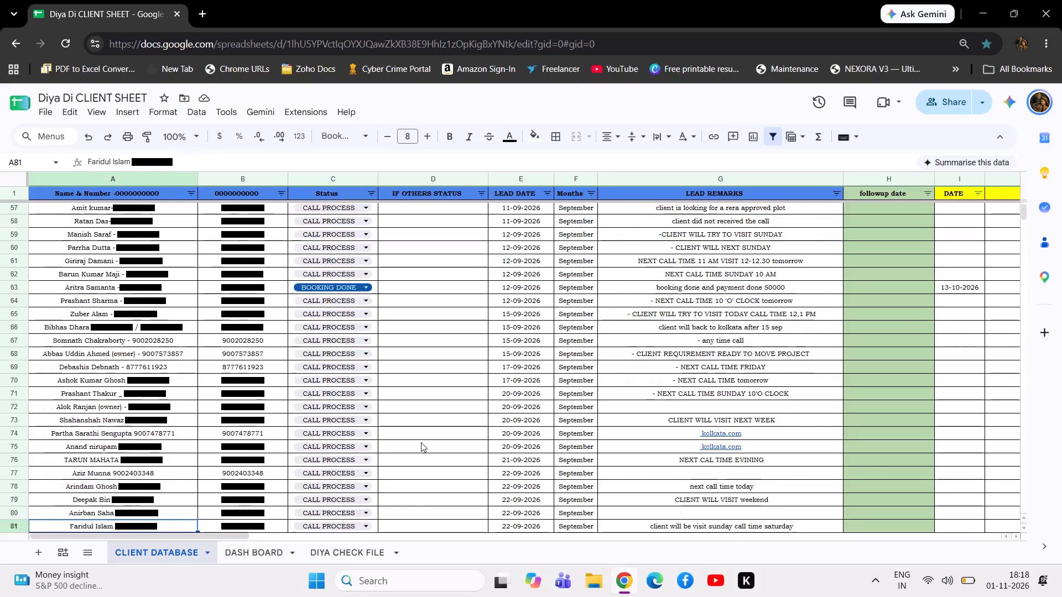
{"action": "key", "text": "Down"}
{"action": "key", "text": "Down"}
{"action": "key", "text": "Down"}
{"action": "key", "text": "Down"}
{"action": "key", "text": "Down"}
{"action": "key", "text": "Down"}
{"action": "key", "text": "Down"}
{"action": "key", "text": "Down"}
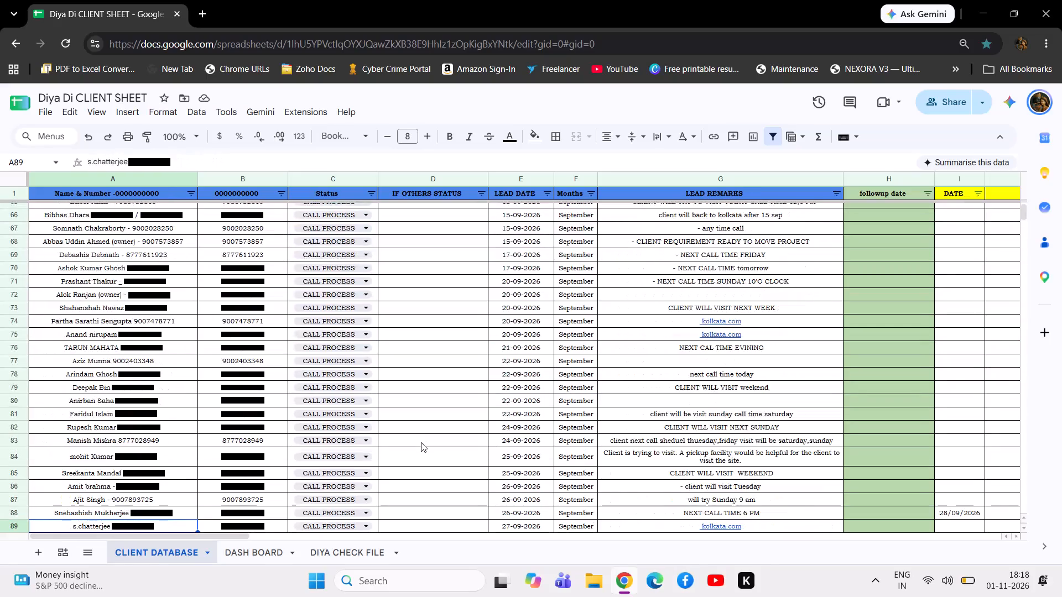
{"action": "key", "text": "Down"}
{"action": "key", "text": "Down"}
{"action": "key", "text": "Down"}
{"action": "key", "text": "Down"}
{"action": "key", "text": "Down"}
Examine the early October leads from row 97 to row 120, checking their status, remarks and follow-up entries.
{"action": "key", "text": "Down"}
{"action": "key", "text": "Down"}
{"action": "key", "text": "Down"}
{"action": "key", "text": "Down"}
{"action": "key", "text": "Down"}
{"action": "key", "text": "Down"}
{"action": "key", "text": "Down"}
{"action": "key", "text": "Down"}
{"action": "key", "text": "Down"}
{"action": "key", "text": "Down"}
{"action": "key", "text": "Down"}
{"action": "key", "text": "Down"}
{"action": "key", "text": "Down"}
{"action": "key", "text": "Down"}
{"action": "key", "text": "Down"}
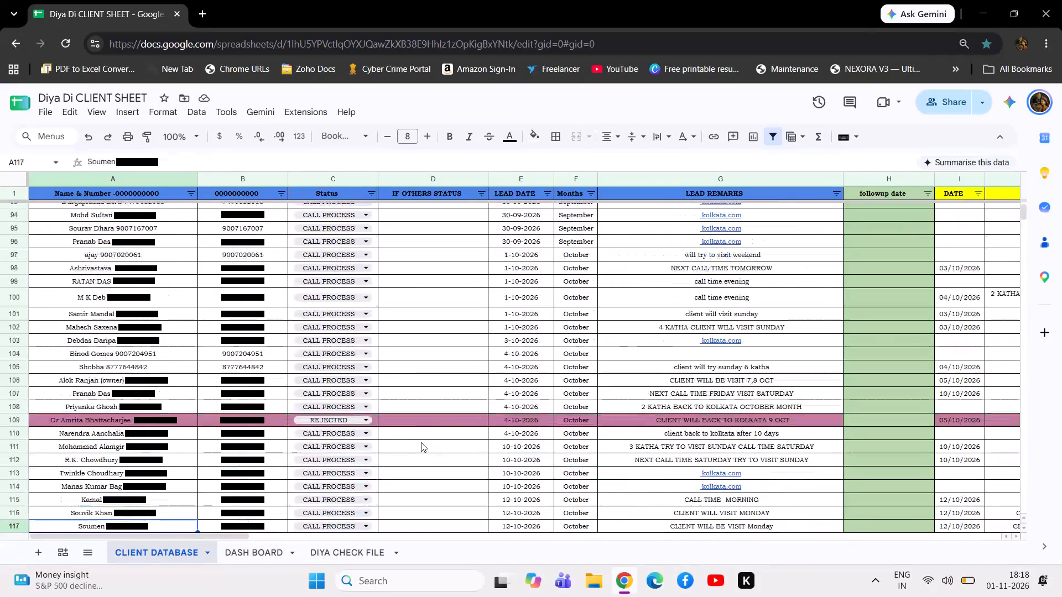
{"action": "key", "text": "Down"}
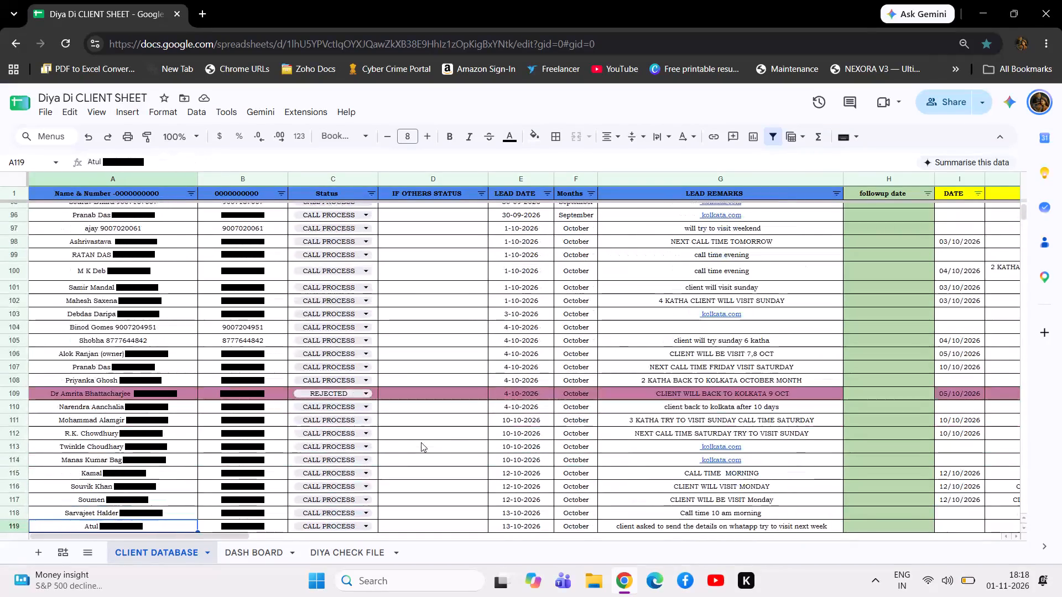
{"action": "key", "text": "Down"}
{"action": "key", "text": "Down"}
{"action": "key", "text": "Down"}
{"action": "key", "text": "Down"}
{"action": "key", "text": "Down"}
{"action": "key", "text": "Down"}
{"action": "key", "text": "Down"}
{"action": "key", "text": "Down"}
{"action": "key", "text": "Down"}
{"action": "key", "text": "Down"}
{"action": "key", "text": "Down"}
{"action": "key", "text": "Down"}
{"action": "key", "text": "Down"}
{"action": "key", "text": "Down"}
{"action": "key", "text": "Down"}
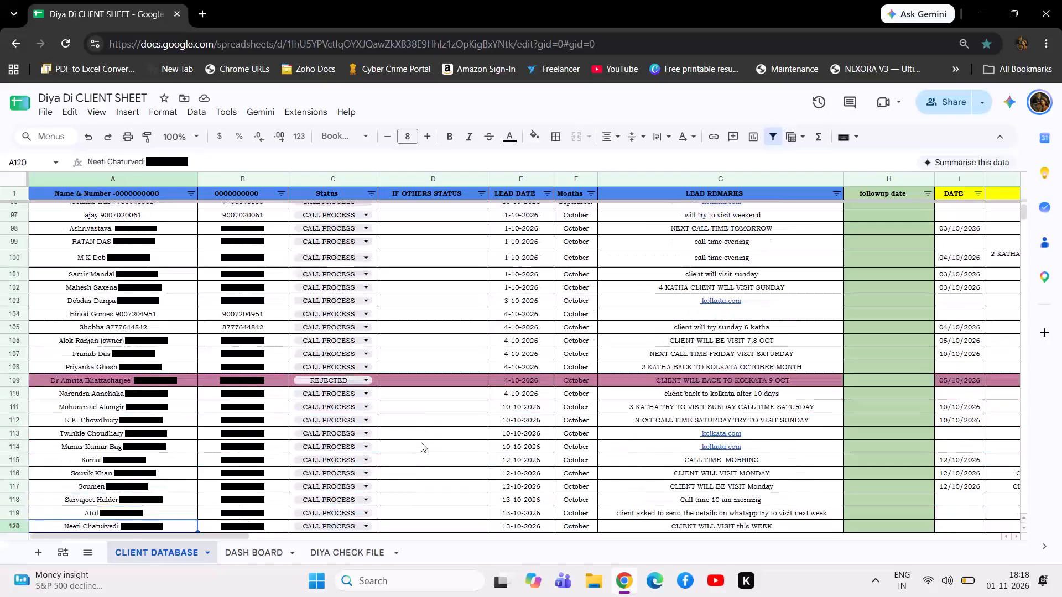
Examine the late October leads from row 121 to the end of the client list, checking status, remarks and follow-up dates.
{"action": "key", "text": "Down"}
{"action": "key", "text": "Down"}
{"action": "key", "text": "Down"}
{"action": "key", "text": "Down"}
{"action": "key", "text": "Down"}
{"action": "key", "text": "Down"}
{"action": "key", "text": "Down"}
{"action": "key", "text": "Down"}
{"action": "key", "text": "Down"}
{"action": "key", "text": "Down"}
{"action": "key", "text": "Down"}
{"action": "key", "text": "Down"}
{"action": "key", "text": "Down"}
{"action": "key", "text": "Down"}
{"action": "key", "text": "Down"}
{"action": "key", "text": "Down"}
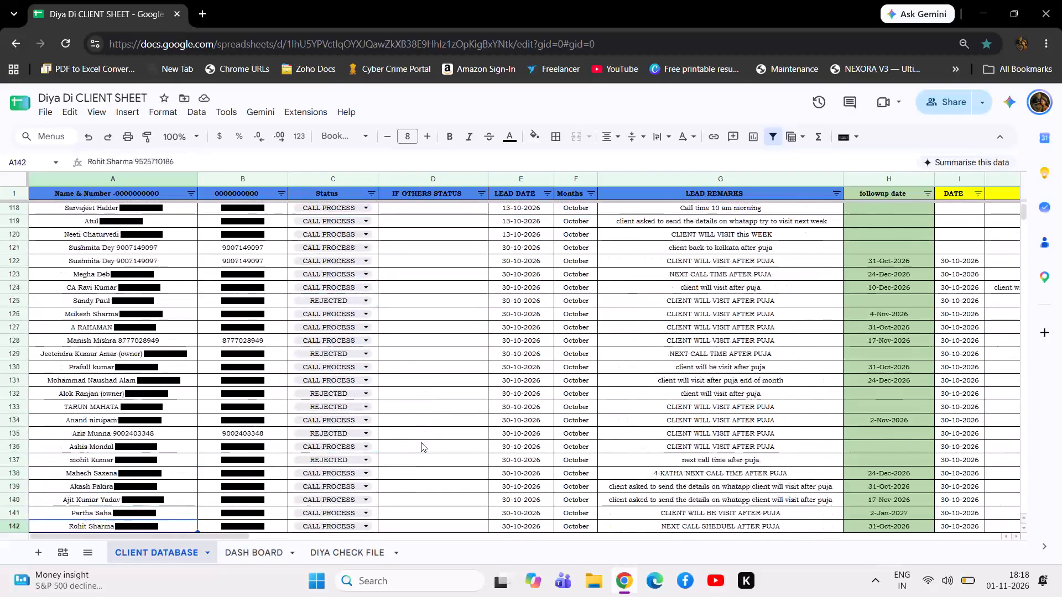
{"action": "key", "text": "Down"}
{"action": "key", "text": "Down"}
{"action": "key", "text": "Down"}
{"action": "key", "text": "Down"}
{"action": "key", "text": "Down"}
{"action": "key", "text": "Down"}
{"action": "key", "text": "Down"}
{"action": "key", "text": "Down"}
{"action": "key", "text": "Down"}
{"action": "key", "text": "Down"}
{"action": "key", "text": "Down"}
{"action": "key", "text": "Down"}
{"action": "key", "text": "Down"}
{"action": "key", "text": "Down"}
{"action": "key", "text": "Down"}
{"action": "key", "text": "Down"}
{"action": "key", "text": "Down"}
{"action": "key", "text": "Down"}
{"action": "key", "text": "Down"}
{"action": "key", "text": "Down"}
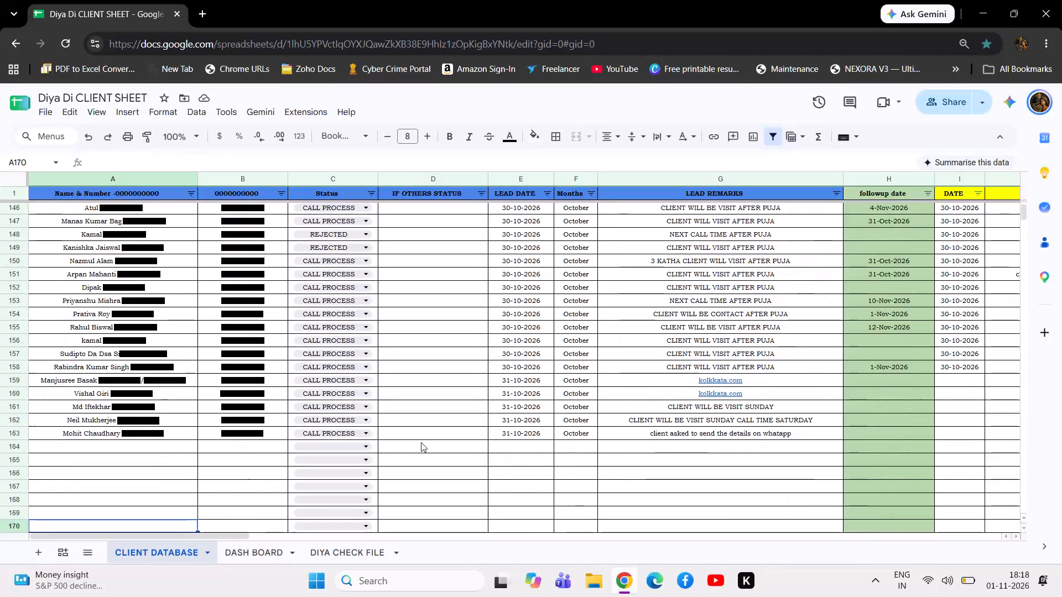
Go back up from the empty rows below the client list to the client name in row 162.
{"action": "key", "text": "Up"}
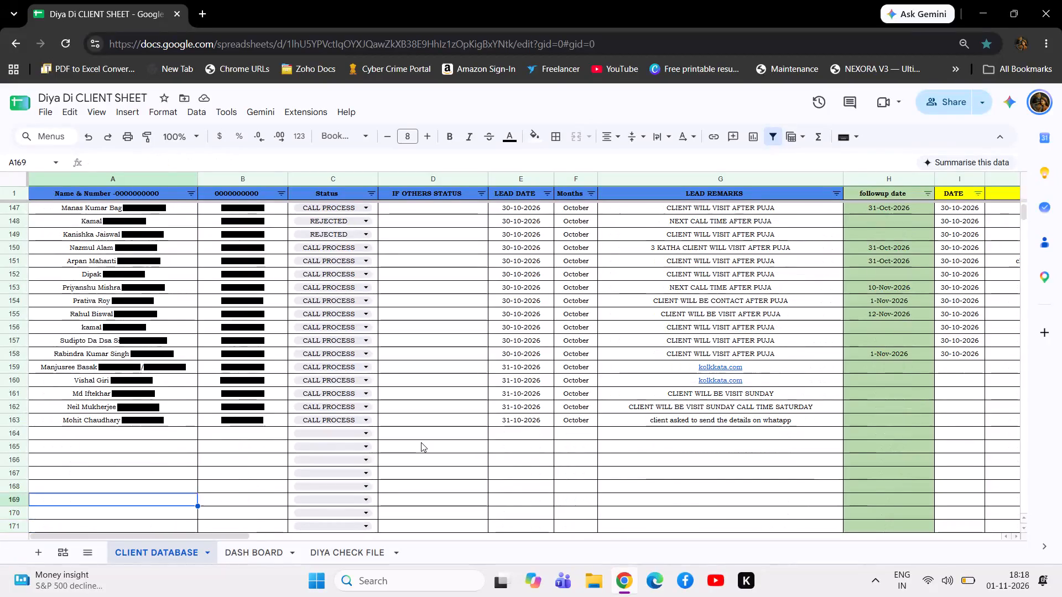
{"action": "key", "text": "Up"}
{"action": "key", "text": "Up"}
{"action": "key", "text": "Up"}
{"action": "key", "text": "Up"}
{"action": "key", "text": "Up"}
{"action": "key", "text": "Up"}
{"action": "key", "text": "Up"}
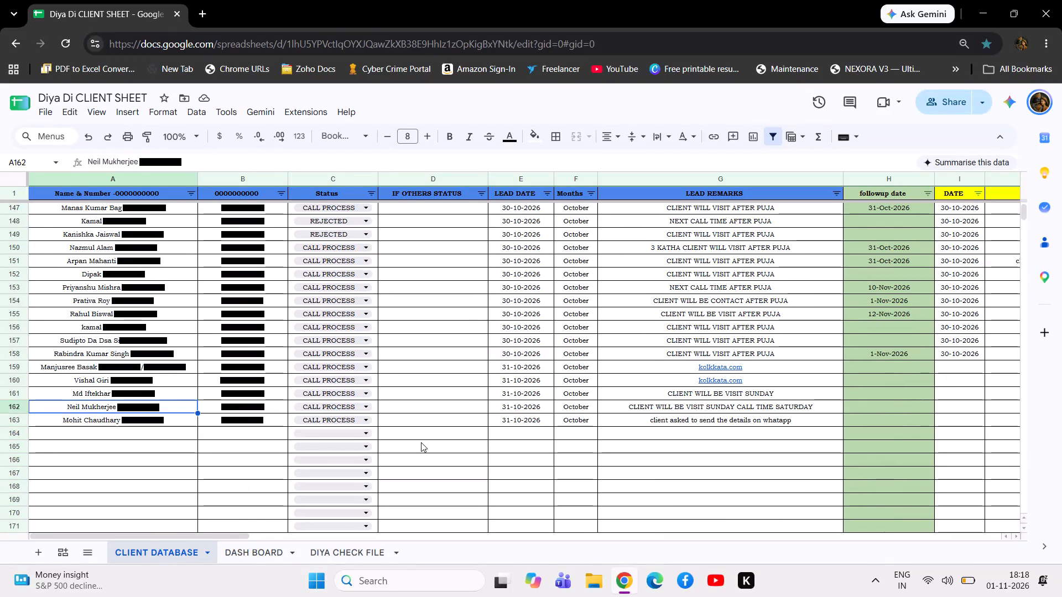
Re-examine the late October leads from row 162 back up to row 122, checking status, lead remarks and follow-up dates.
{"action": "key", "text": "Up"}
{"action": "key", "text": "Up"}
{"action": "key", "text": "Up"}
{"action": "key", "text": "Up"}
{"action": "key", "text": "Up"}
{"action": "key", "text": "Up"}
{"action": "key", "text": "Up"}
{"action": "key", "text": "Up"}
{"action": "key", "text": "Up"}
{"action": "key", "text": "Up"}
{"action": "key", "text": "Up"}
{"action": "key", "text": "Up"}
{"action": "key", "text": "Up"}
{"action": "key", "text": "Up"}
{"action": "key", "text": "Up"}
{"action": "key", "text": "Up"}
{"action": "key", "text": "Up"}
{"action": "key", "text": "Up"}
{"action": "key", "text": "Up"}
{"action": "key", "text": "Up"}
{"action": "key", "text": "Up"}
{"action": "key", "text": "Up"}
{"action": "key", "text": "Up"}
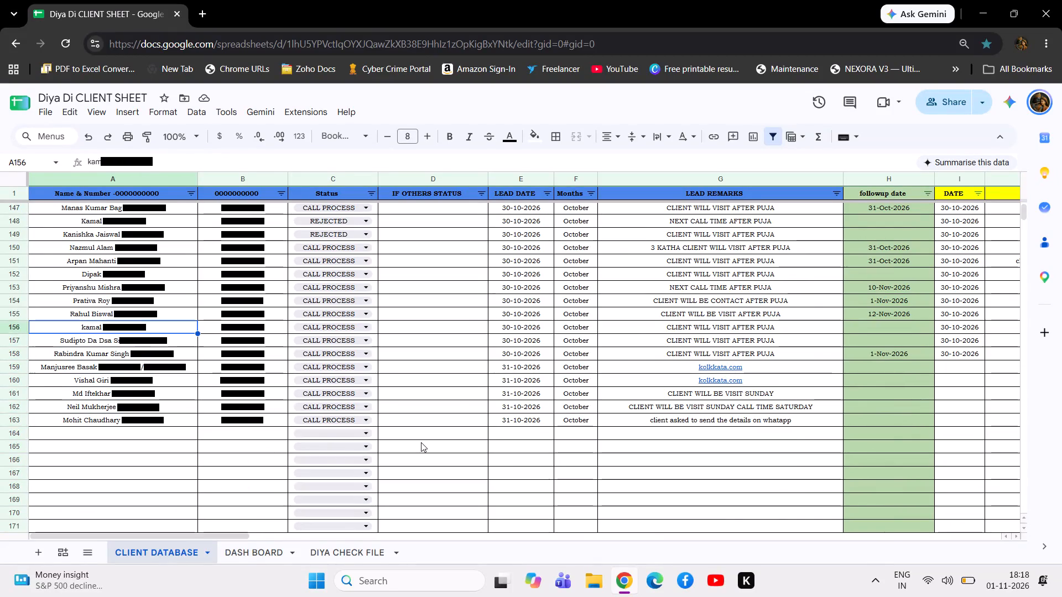
{"action": "key", "text": "Up"}
{"action": "key", "text": "Up"}
{"action": "key", "text": "Up"}
{"action": "key", "text": "Up"}
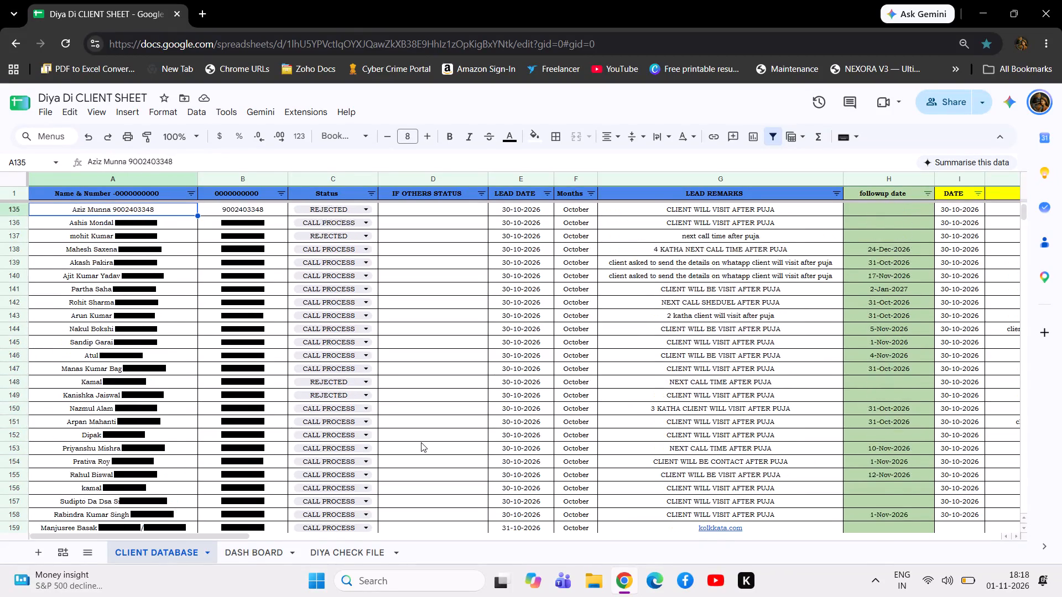
{"action": "key", "text": "Up"}
{"action": "key", "text": "Up"}
{"action": "key", "text": "Up"}
{"action": "key", "text": "Up"}
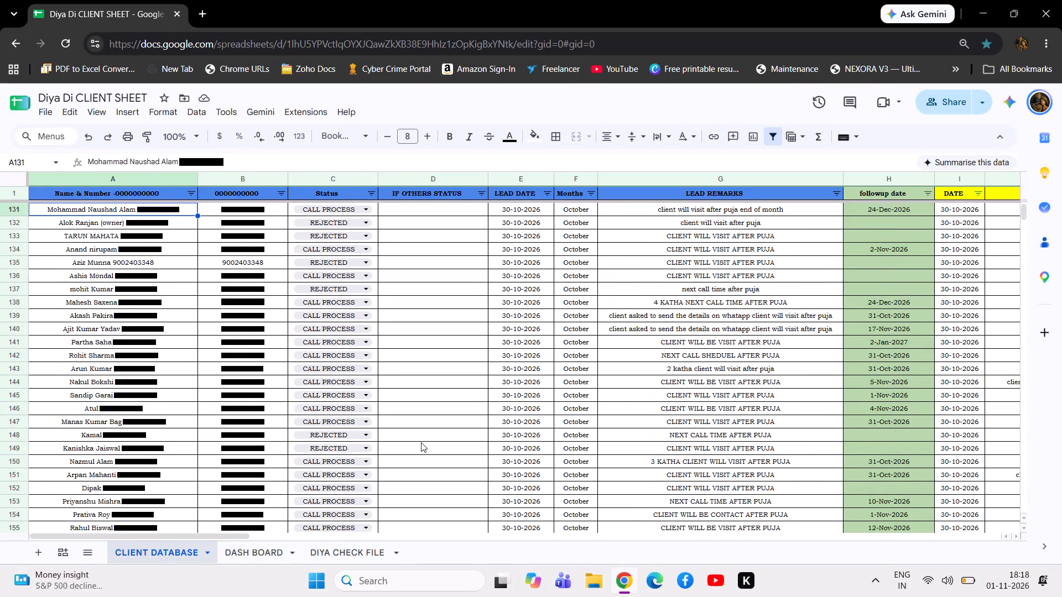
{"action": "key", "text": "Up"}
{"action": "key", "text": "Up"}
{"action": "key", "text": "Up"}
{"action": "key", "text": "Up"}
{"action": "key", "text": "Up"}
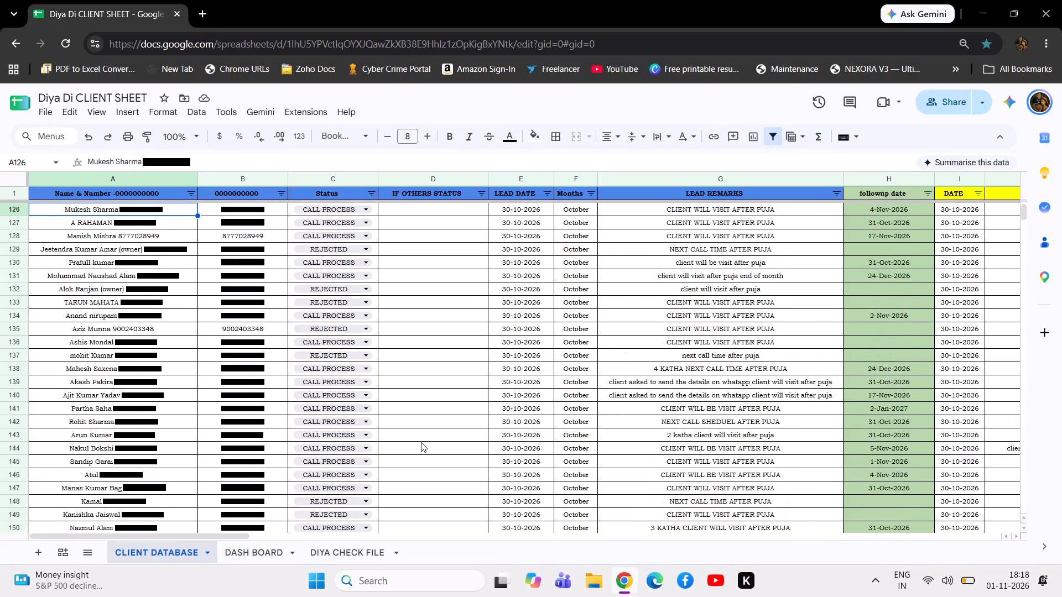
{"action": "key", "text": "Up"}
{"action": "key", "text": "Up"}
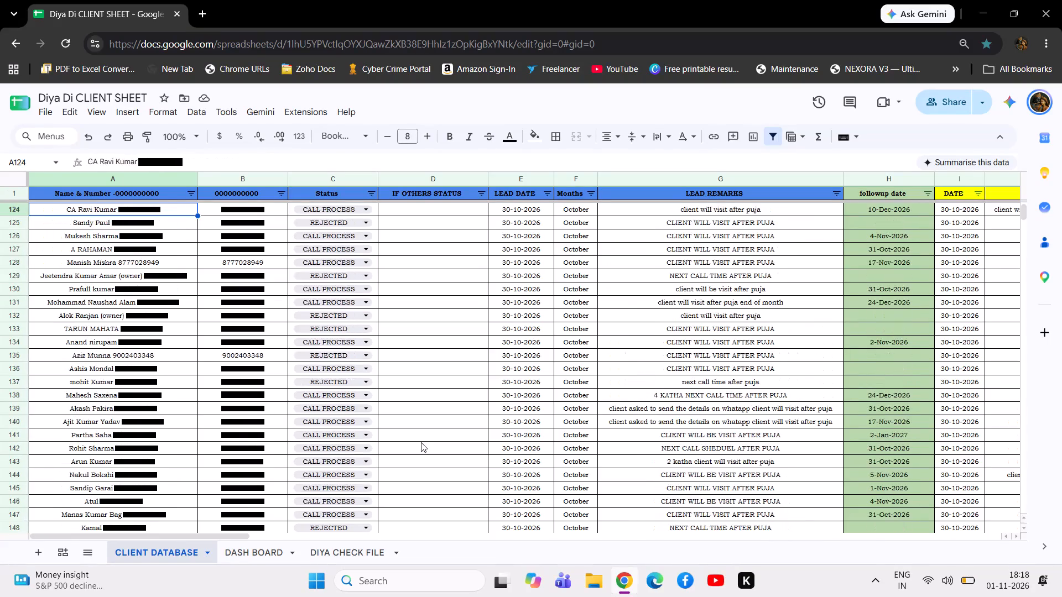
{"action": "key", "text": "Up"}
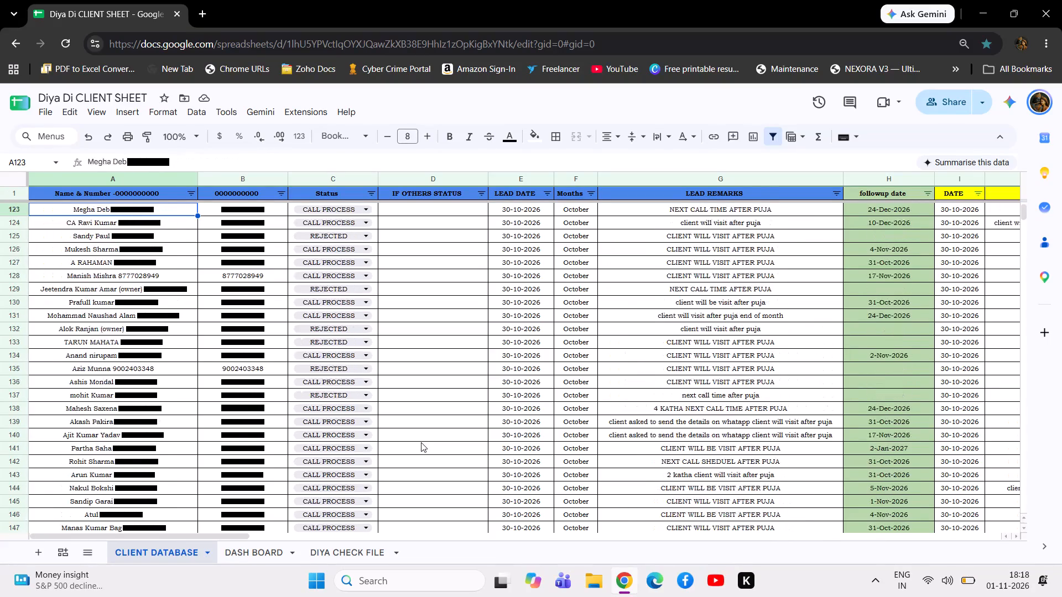
{"action": "key", "text": "Up"}
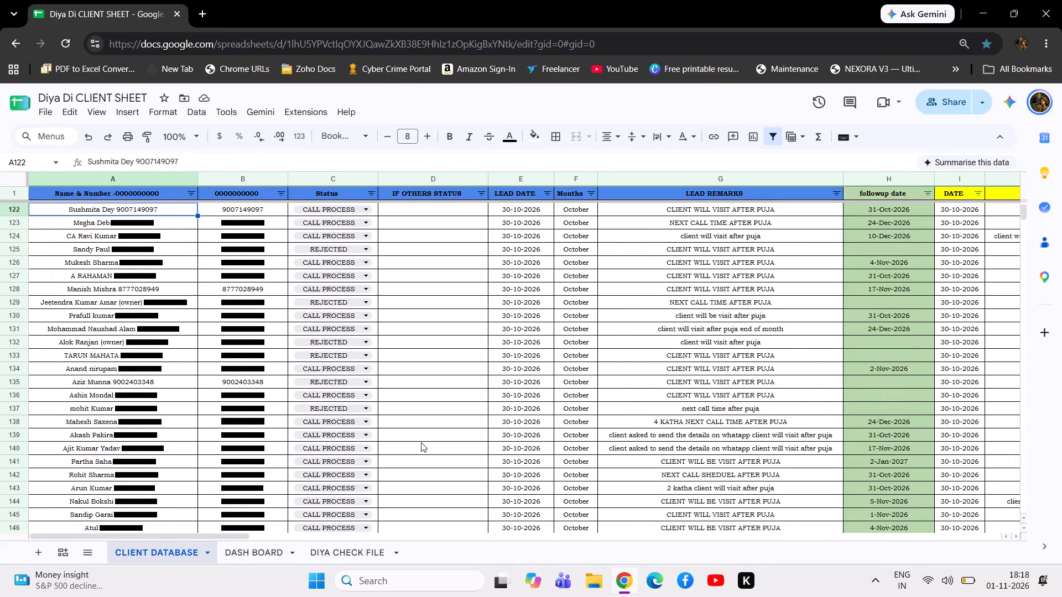
{"action": "key", "text": "Up"}
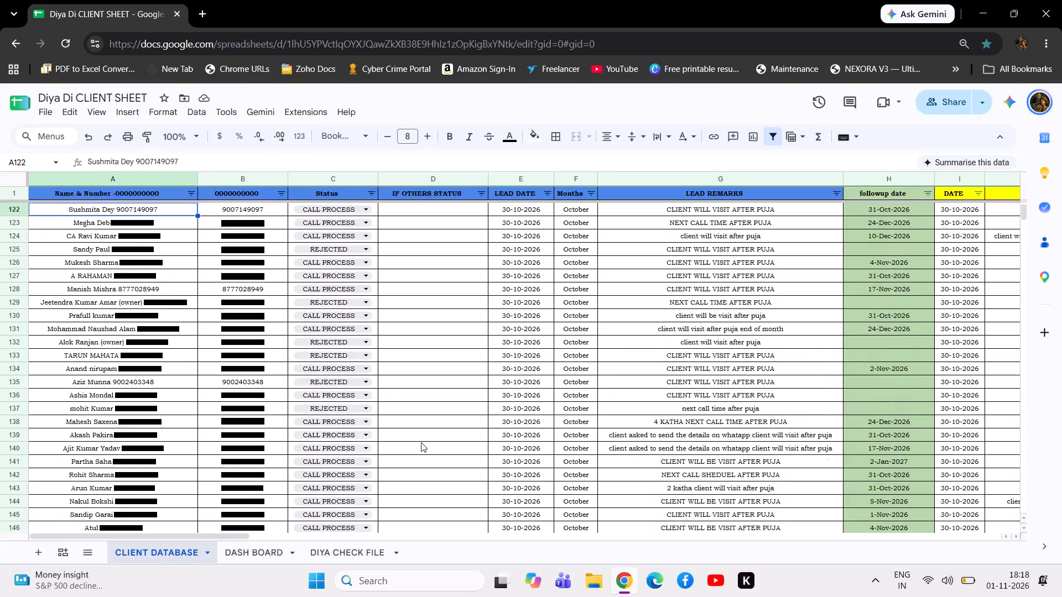
Examine the October leads from row 121 back up to row 110, checking their lead dates, status and lead remarks.
{"action": "key", "text": "Up"}
{"action": "key", "text": "Up"}
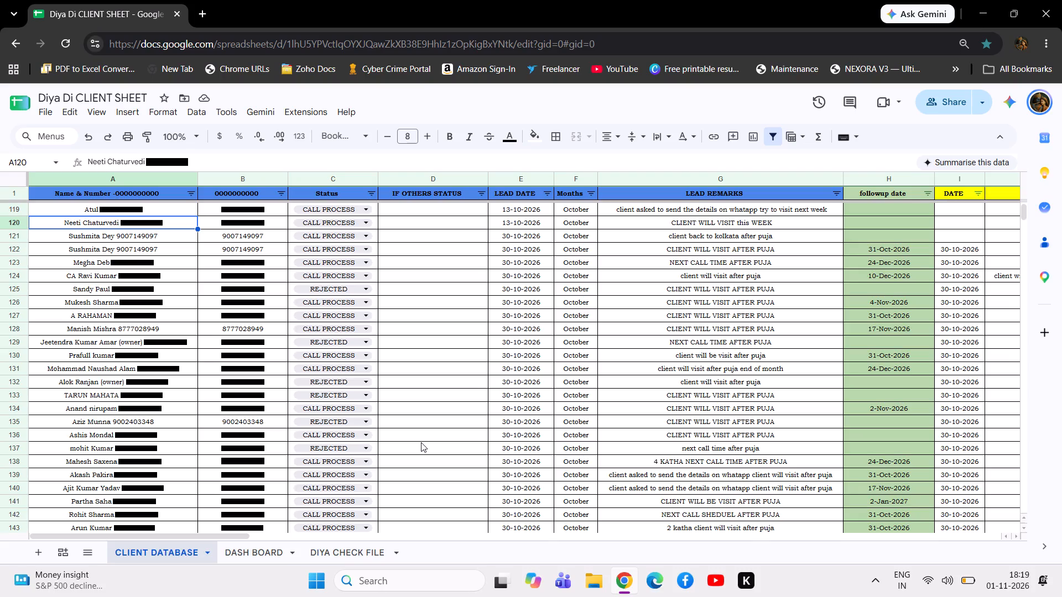
{"action": "key", "text": "Up"}
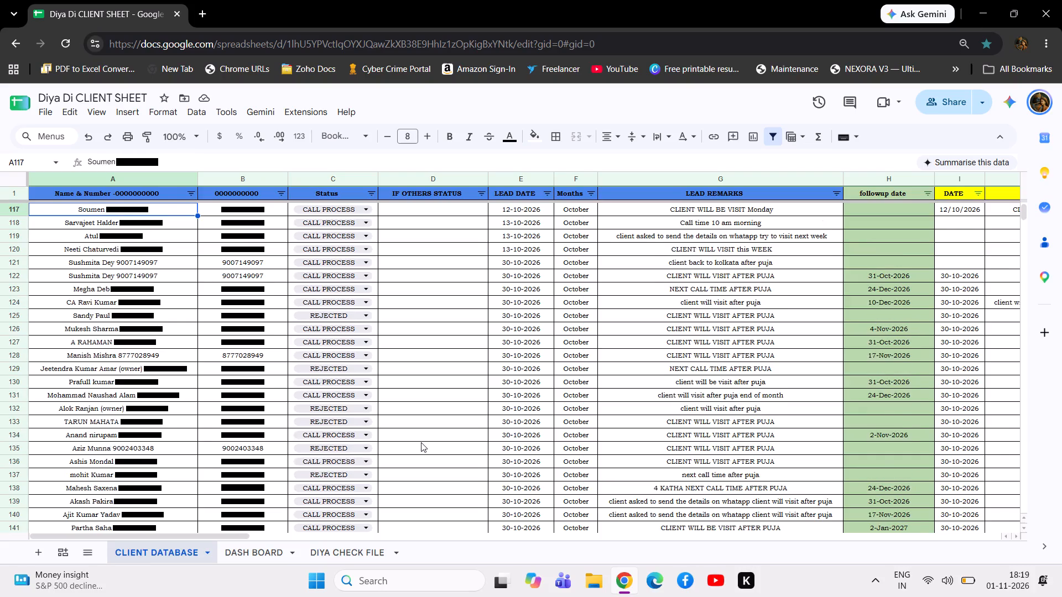
{"action": "key", "text": "Up"}
{"action": "key", "text": "Up"}
{"action": "key", "text": "Up"}
{"action": "key", "text": "Up"}
{"action": "key", "text": "Up"}
{"action": "key", "text": "Up"}
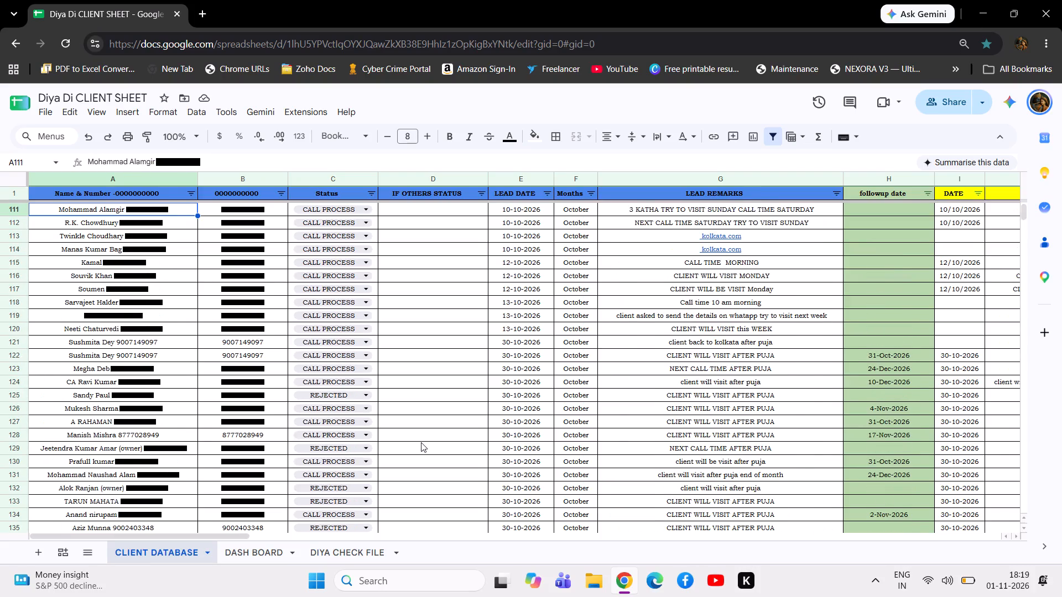
{"action": "key", "text": "Up"}
{"action": "key", "text": "Up"}
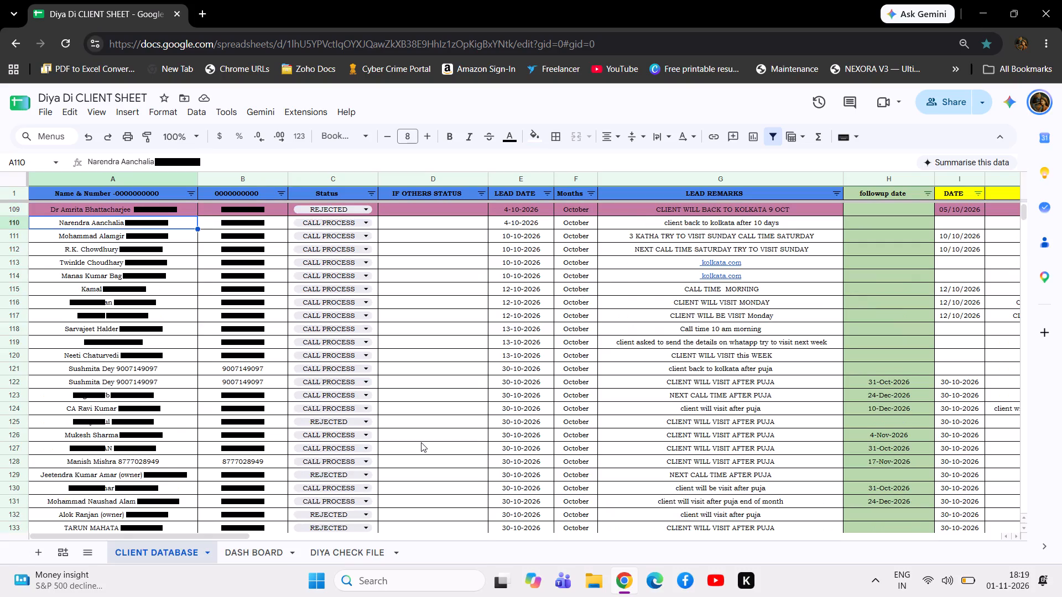
Check the follow-up dates and REMARKS column entries for the October leads from row 110 down to row 115.
{"action": "key", "text": "Right"}
{"action": "key", "text": "Right"}
{"action": "key", "text": "Right"}
{"action": "key", "text": "Right"}
{"action": "key", "text": "Right"}
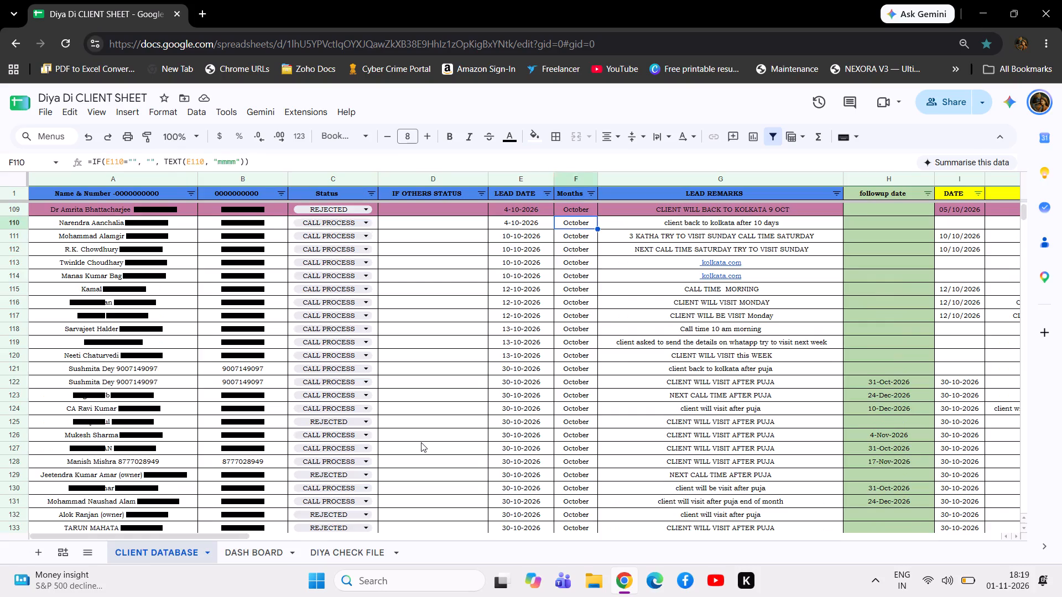
{"action": "key", "text": "Right"}
{"action": "key", "text": "Right"}
{"action": "key", "text": "Right"}
{"action": "key", "text": "Right"}
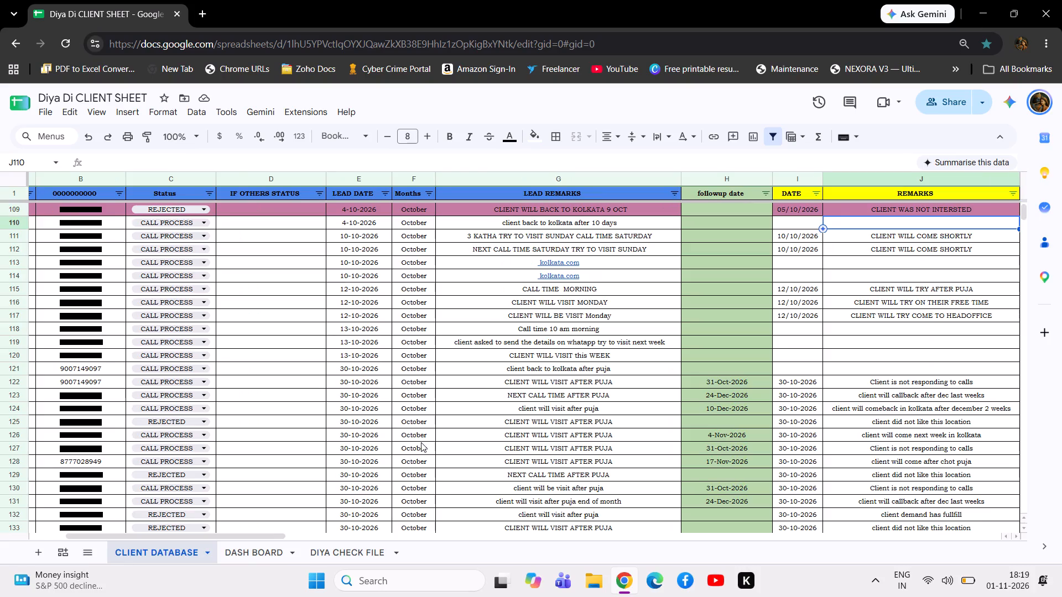
{"action": "key", "text": "Down"}
{"action": "key", "text": "Down"}
{"action": "key", "text": "Down"}
{"action": "key", "text": "Down"}
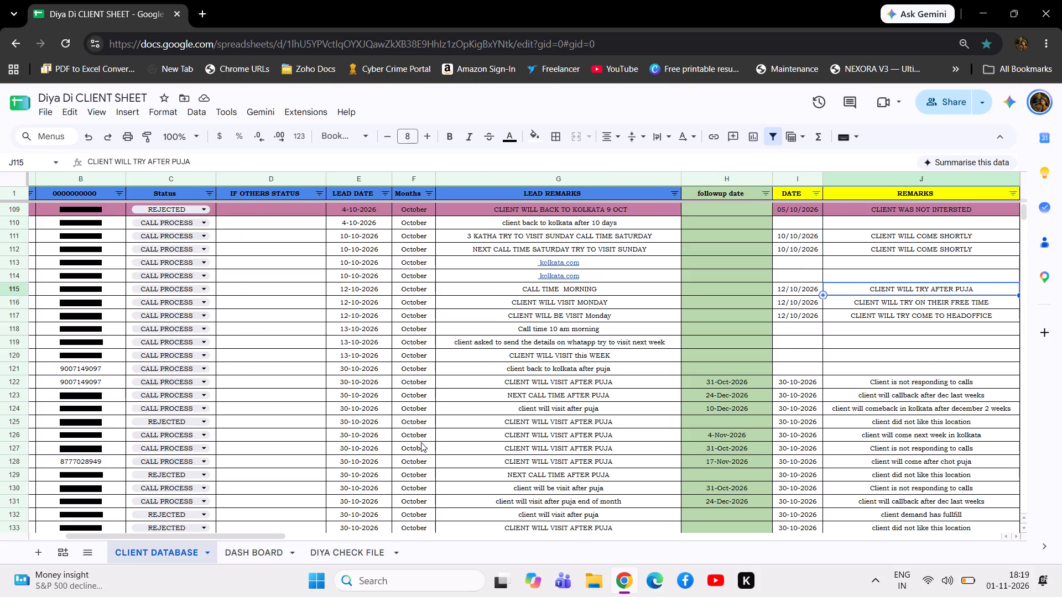
Go back across row 115 from its REMARKS entry to the client name, reviewing that lead's details.
{"action": "key", "text": "Left"}
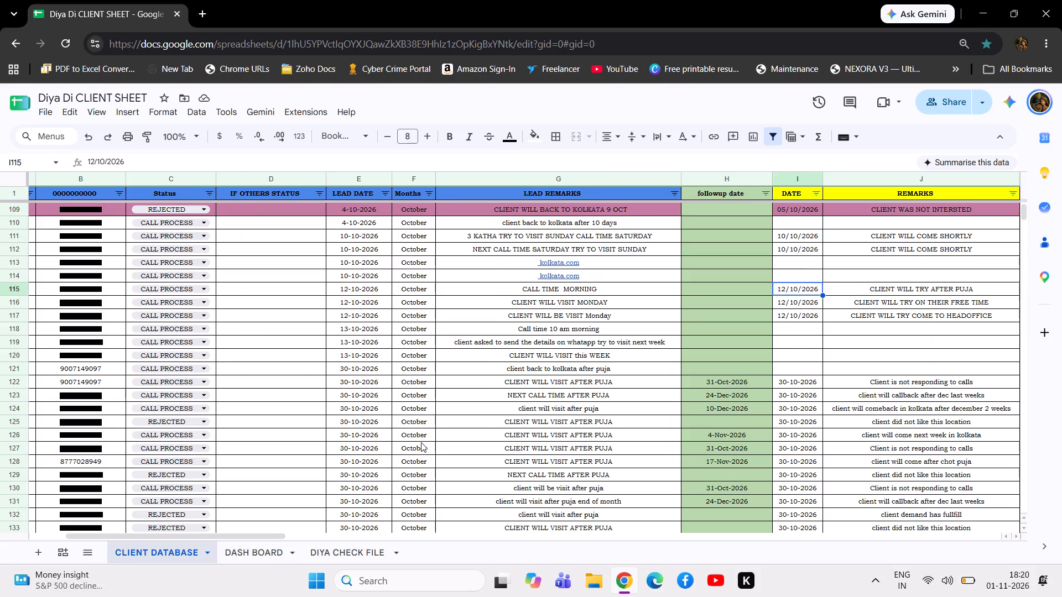
{"action": "key", "text": "Left"}
{"action": "key", "text": "Left"}
{"action": "key", "text": "Left"}
{"action": "key", "text": "Left"}
{"action": "key", "text": "Left"}
{"action": "key", "text": "Left"}
{"action": "key", "text": "Left"}
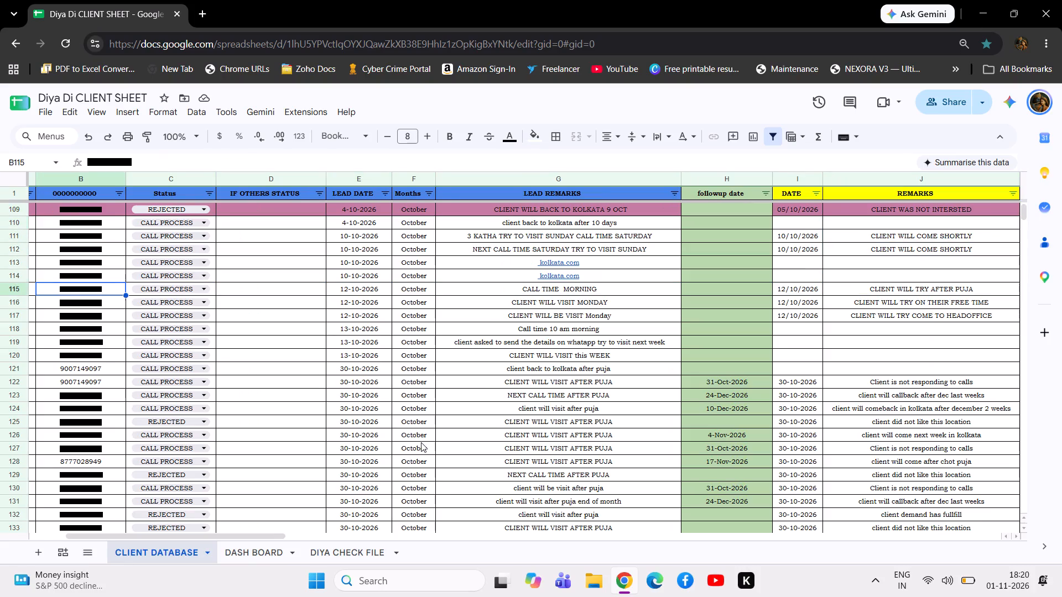
{"action": "key", "text": "Left"}
{"action": "key", "text": "Left"}
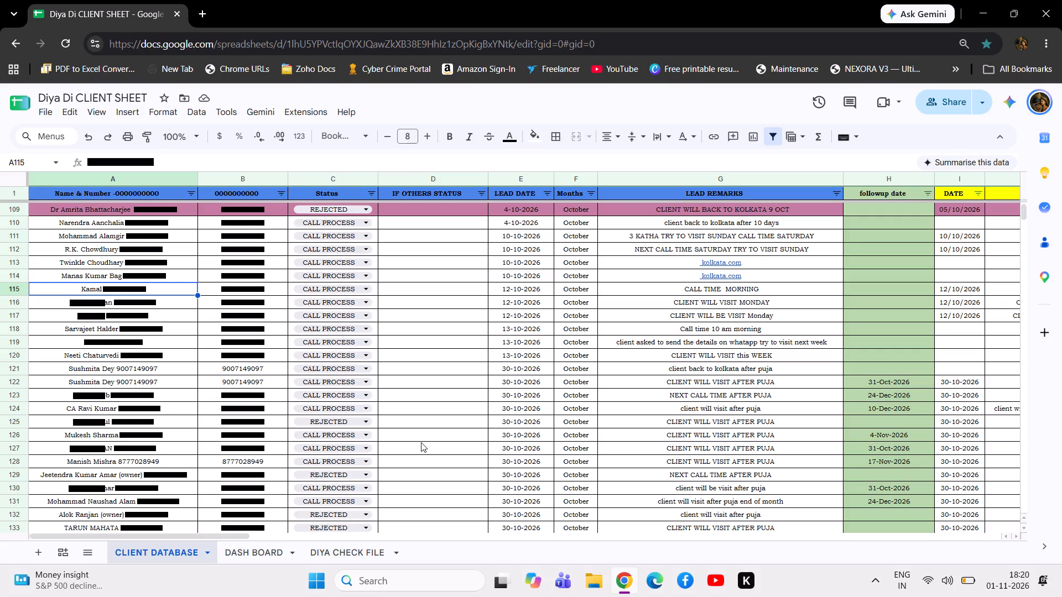
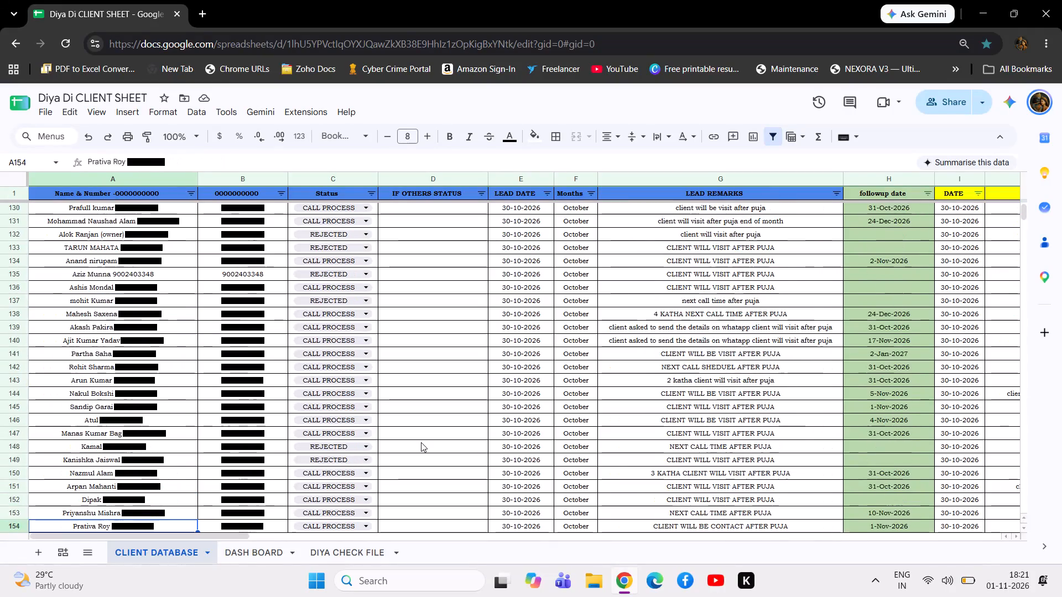
Examine the late October leads from row 154 down to the first empty row, 164, checking lead dates and remarks.
{"action": "key", "text": "Down"}
{"action": "key", "text": "Down"}
{"action": "key", "text": "Down"}
{"action": "key", "text": "Down"}
{"action": "key", "text": "Down"}
{"action": "key", "text": "Down"}
{"action": "key", "text": "Down"}
{"action": "key", "text": "Down"}
{"action": "key", "text": "Down"}
{"action": "key", "text": "Down"}
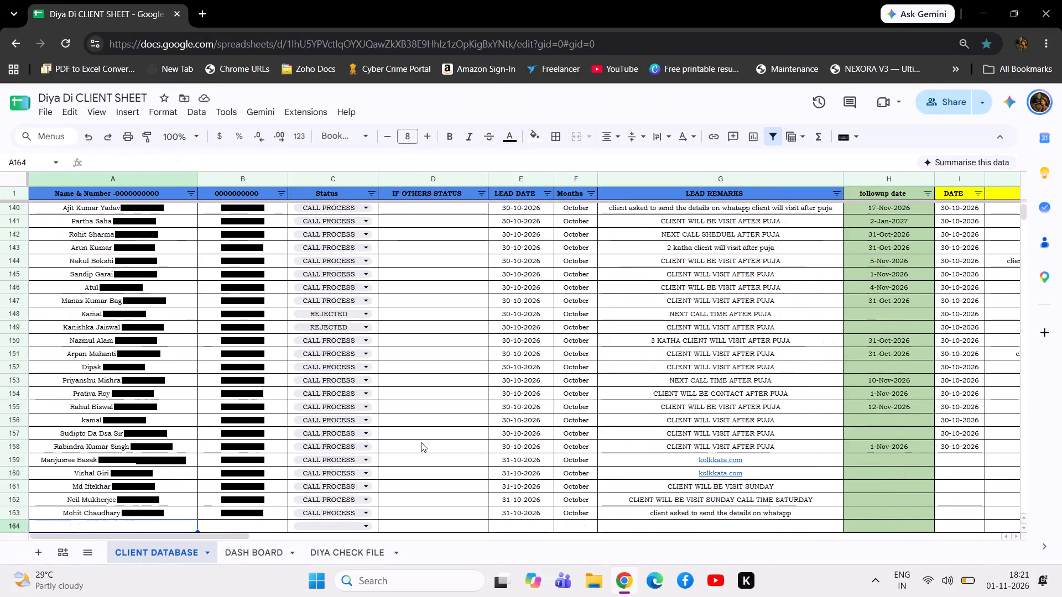
Recheck the late October leads from row 164 back up to row 134, reviewing status, lead remarks and follow-up dates.
{"action": "key", "text": "Up"}
{"action": "key", "text": "Up"}
{"action": "key", "text": "Up"}
{"action": "key", "text": "Up"}
{"action": "key", "text": "Up"}
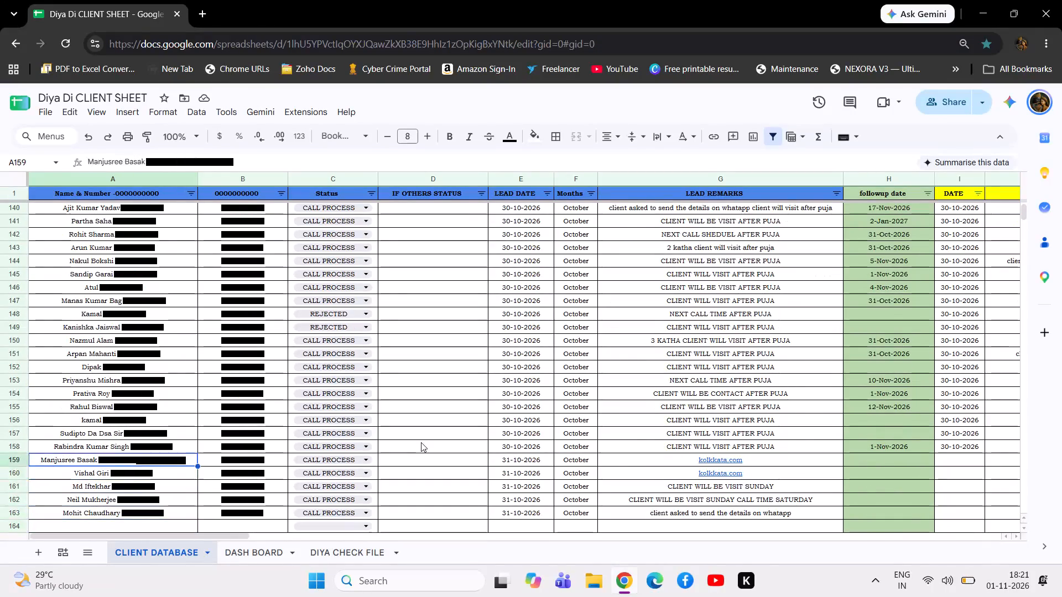
{"action": "key", "text": "Up"}
{"action": "key", "text": "Up"}
{"action": "key", "text": "Up"}
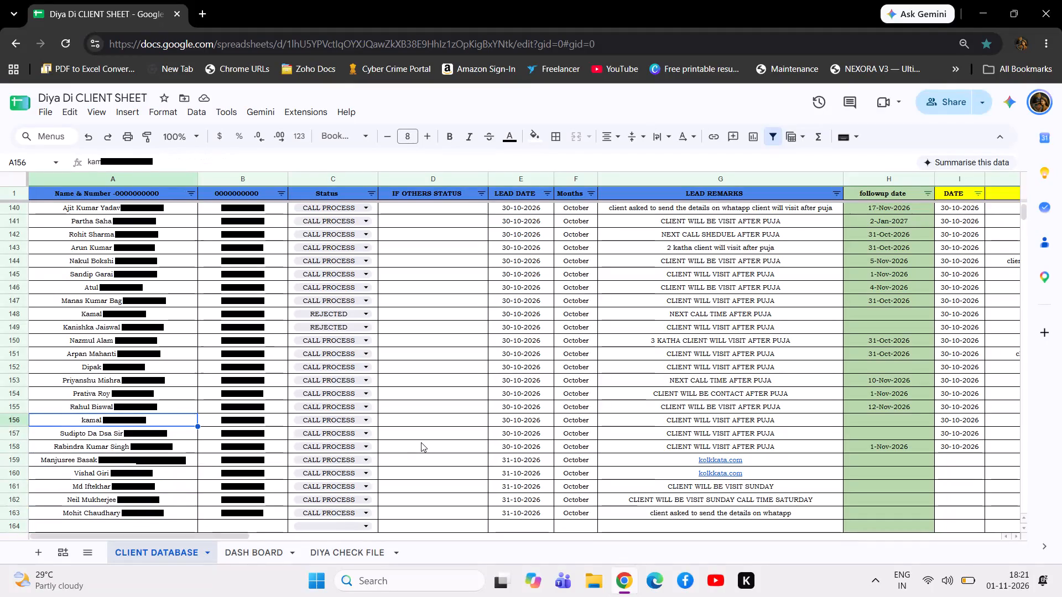
{"action": "key", "text": "Up"}
{"action": "key", "text": "Up"}
{"action": "key", "text": "Up"}
{"action": "key", "text": "Up"}
{"action": "key", "text": "Up"}
{"action": "key", "text": "Up"}
{"action": "key", "text": "Up"}
{"action": "key", "text": "Up"}
{"action": "key", "text": "Up"}
{"action": "key", "text": "Up"}
{"action": "key", "text": "Up"}
{"action": "key", "text": "Up"}
{"action": "key", "text": "Up"}
{"action": "key", "text": "Up"}
{"action": "key", "text": "Up"}
{"action": "key", "text": "Up"}
{"action": "key", "text": "Up"}
{"action": "key", "text": "Up"}
{"action": "key", "text": "Up"}
{"action": "key", "text": "Up"}
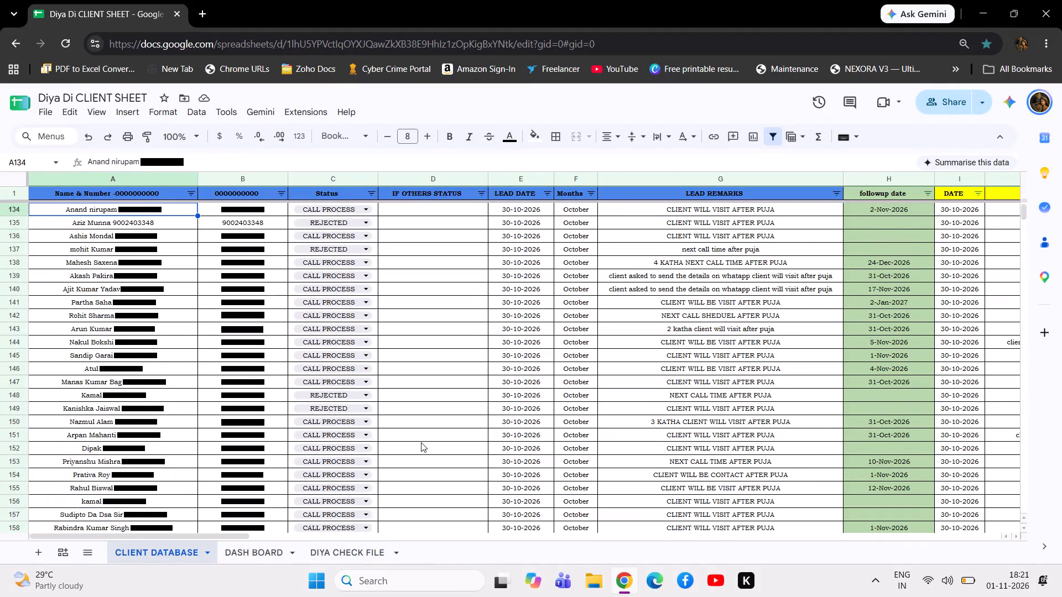
Examine the October leads from row 134 up to row 120, checking their status, lead remarks and follow-up dates.
{"action": "key", "text": "Up"}
{"action": "key", "text": "Up"}
{"action": "key", "text": "Up"}
{"action": "key", "text": "Up"}
{"action": "key", "text": "Up"}
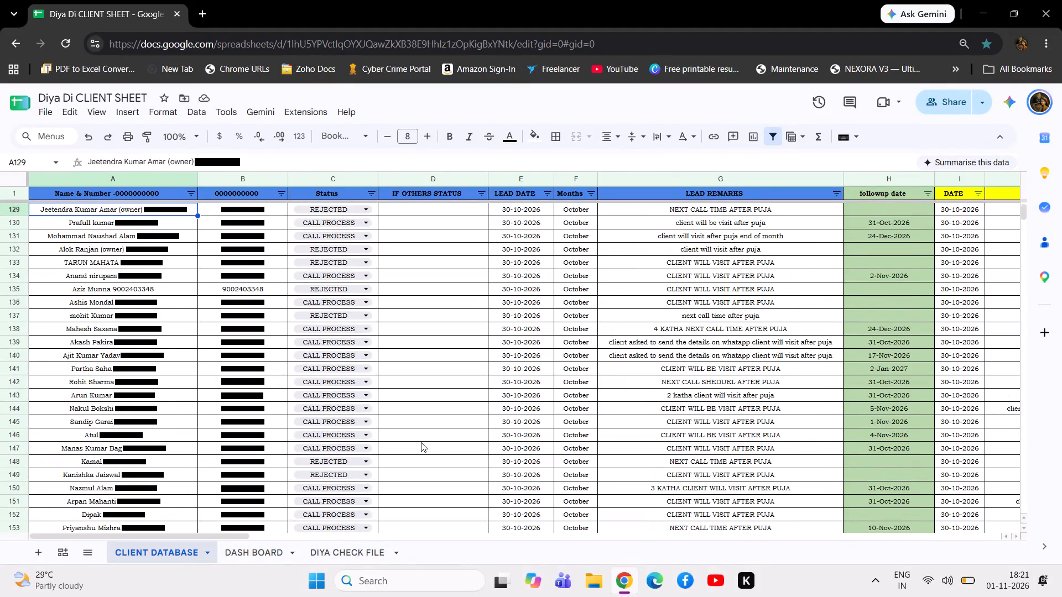
{"action": "key", "text": "Up"}
{"action": "key", "text": "Up"}
{"action": "key", "text": "Up"}
{"action": "key", "text": "Up"}
{"action": "key", "text": "Up"}
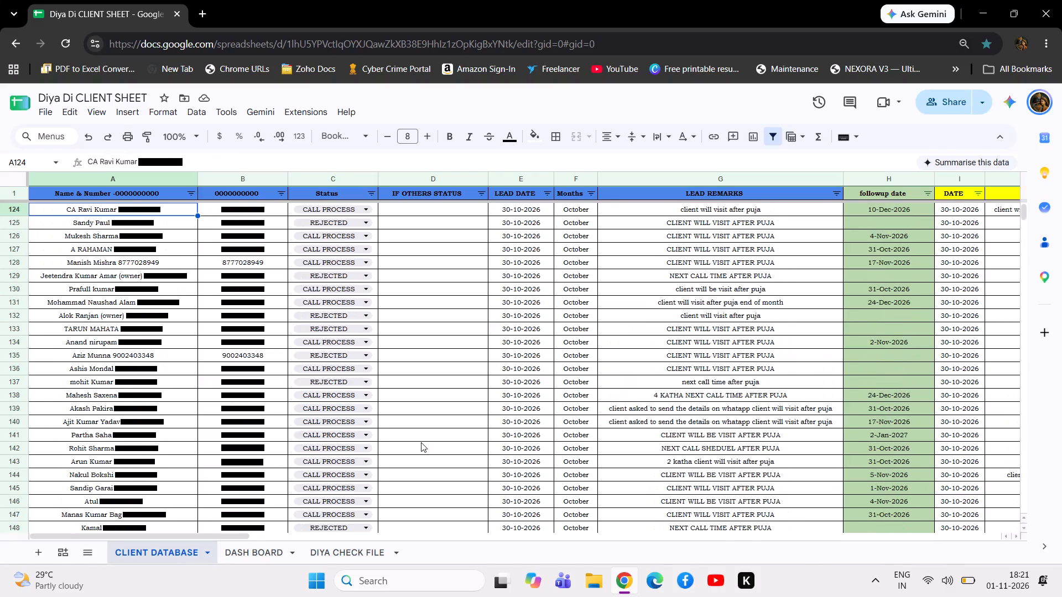
{"action": "key", "text": "Up"}
{"action": "key", "text": "Up"}
{"action": "key", "text": "Up"}
{"action": "key", "text": "Up"}
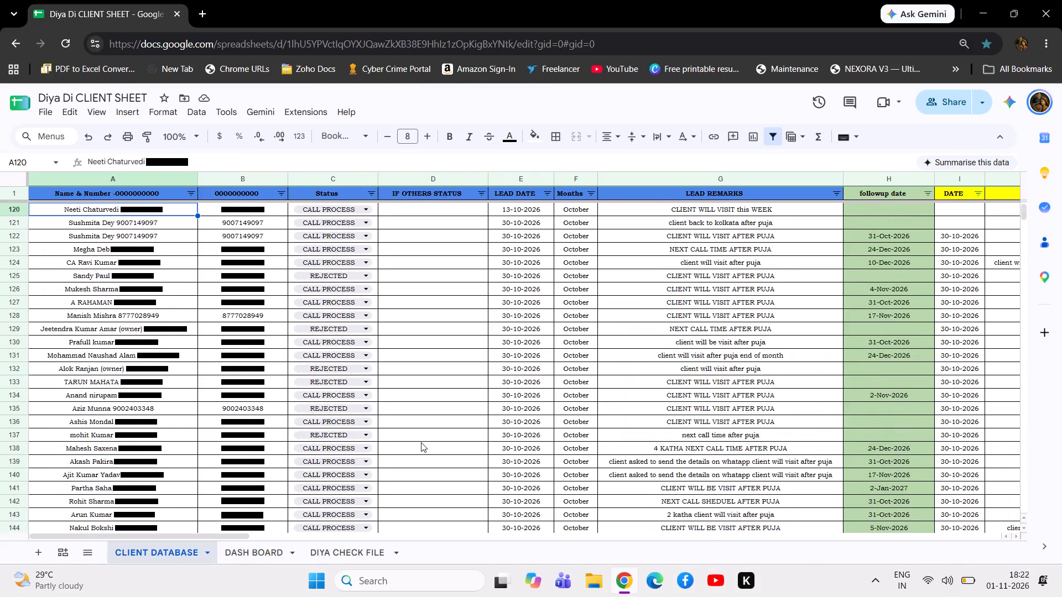
Review the mid-October leads from row 120 up to row 112, checking their lead dates and lead remarks.
{"action": "key", "text": "Up"}
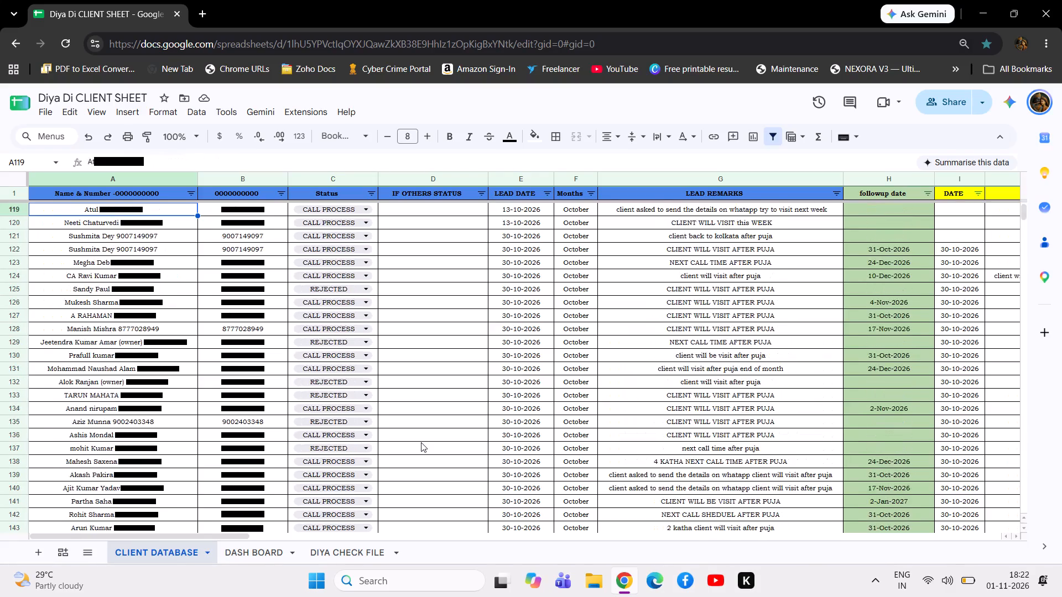
{"action": "key", "text": "Up"}
{"action": "key", "text": "Up"}
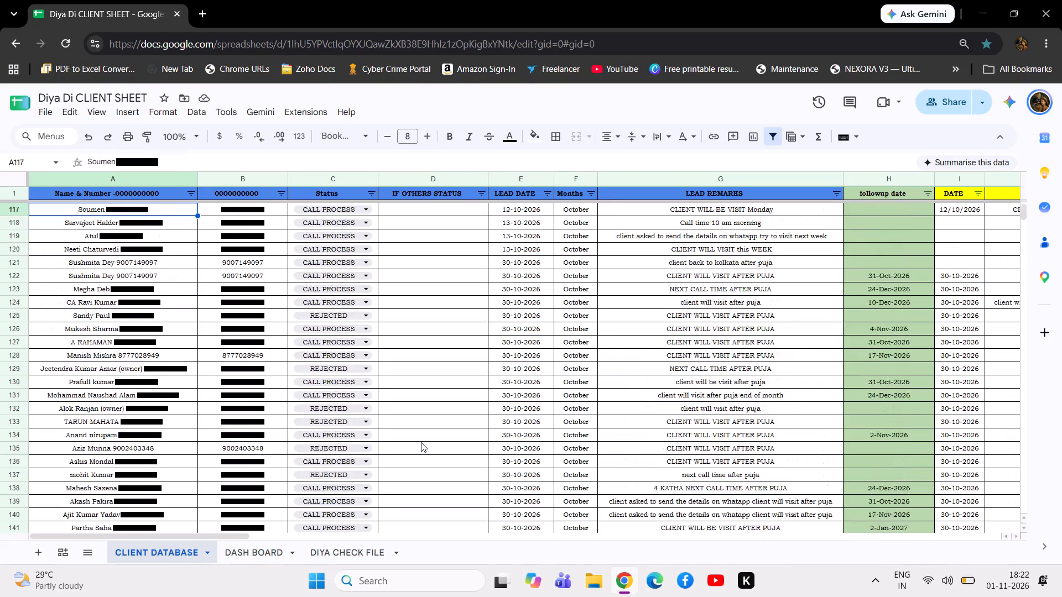
{"action": "key", "text": "Up"}
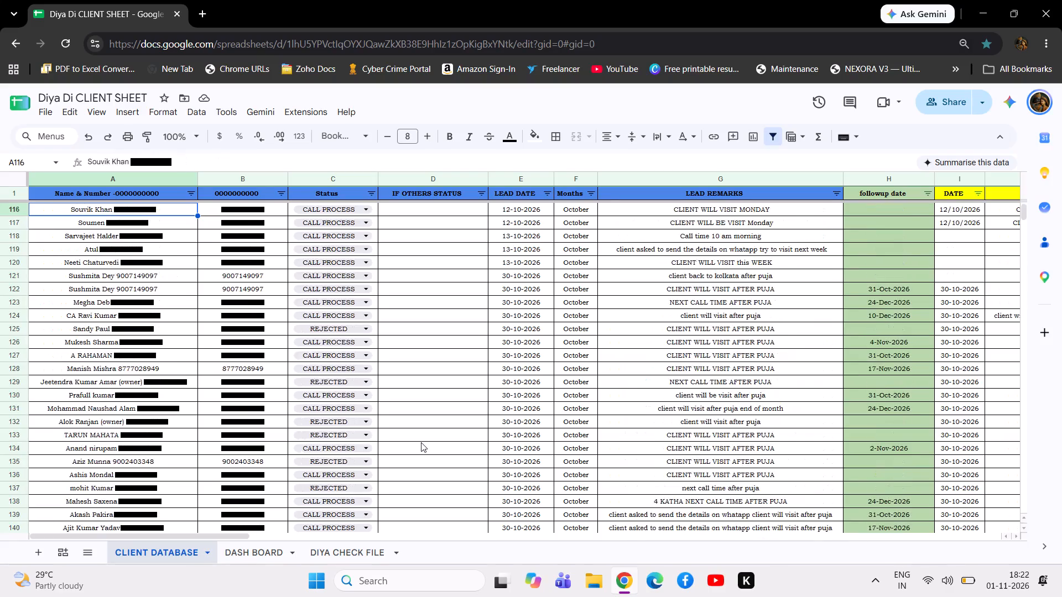
{"action": "key", "text": "Up"}
{"action": "key", "text": "Up"}
{"action": "key", "text": "Up"}
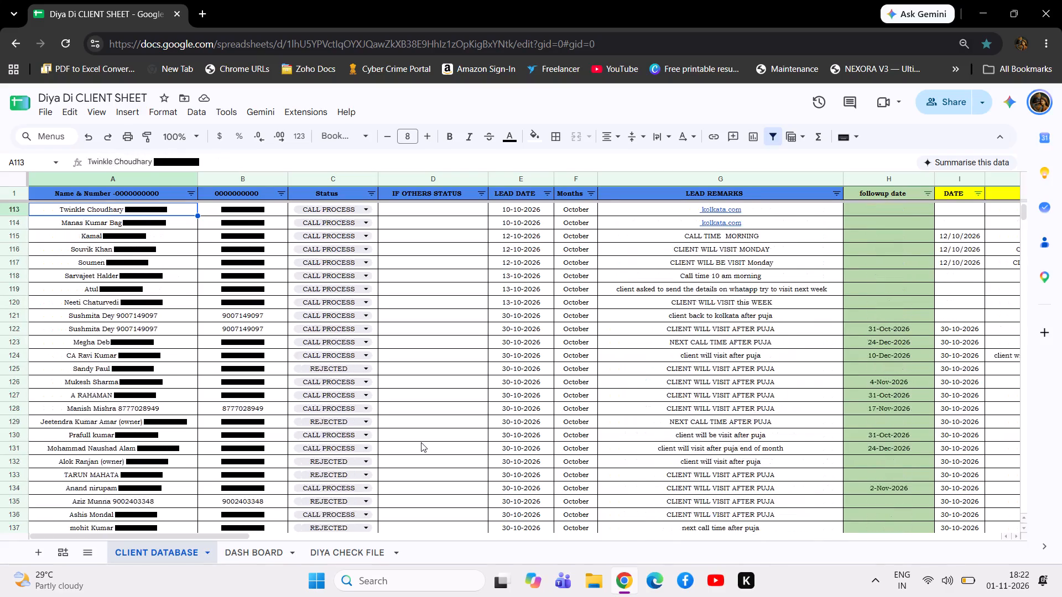
{"action": "key", "text": "Up"}
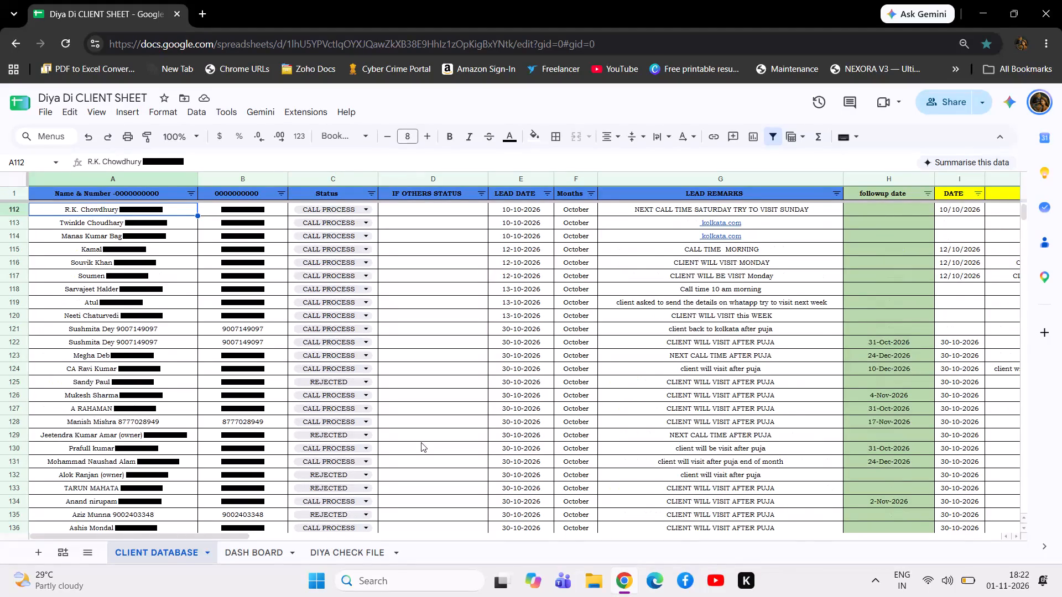
Read across row 112 from the client name to the DATE column after REMARKS and back, checking that lead's follow-up history.
{"action": "key", "text": "Right"}
{"action": "key", "text": "Right"}
{"action": "key", "text": "Right"}
{"action": "key", "text": "Right"}
{"action": "key", "text": "Right"}
{"action": "key", "text": "Right"}
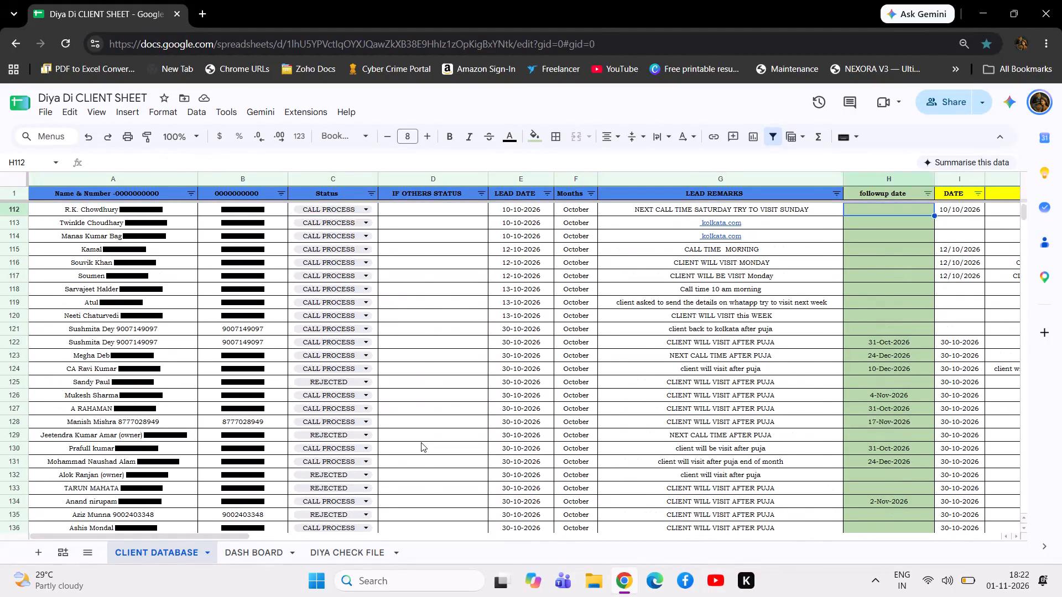
{"action": "key", "text": "Right"}
{"action": "key", "text": "Right"}
{"action": "key", "text": "Right"}
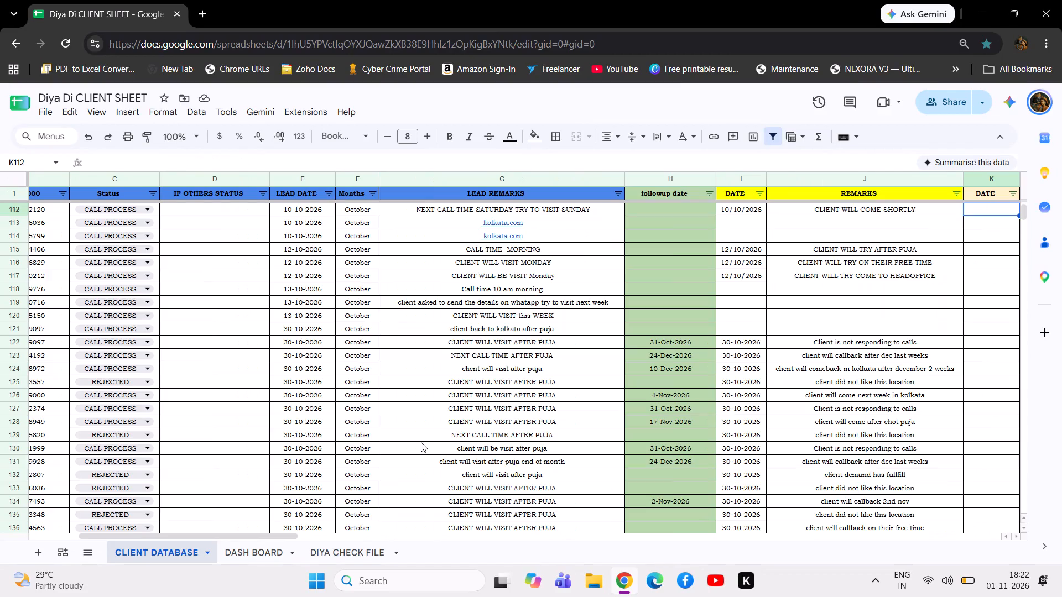
{"action": "key", "text": "Left"}
{"action": "key", "text": "Left"}
{"action": "key", "text": "Left"}
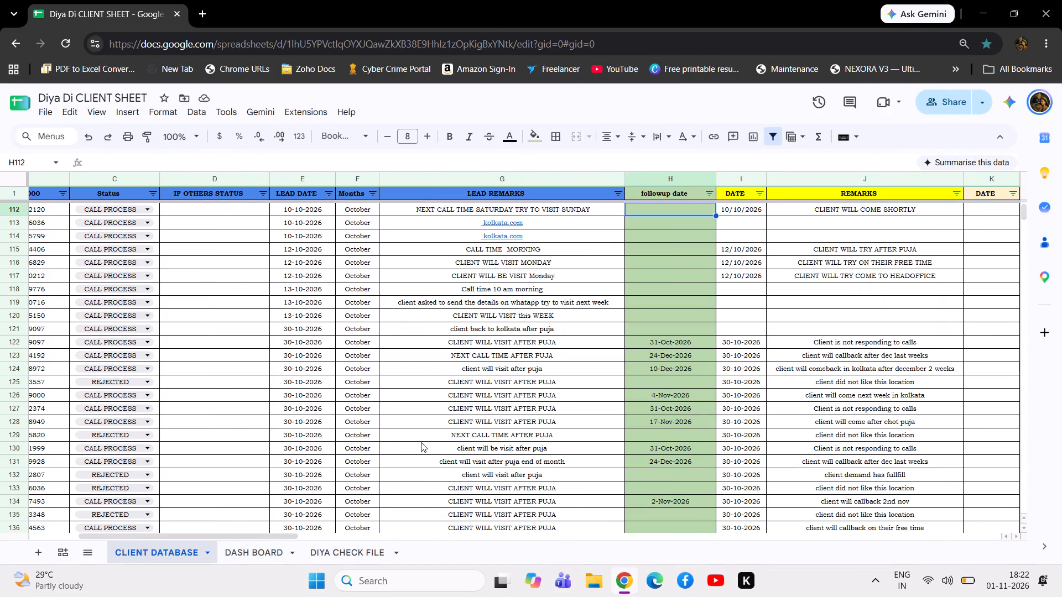
{"action": "key", "text": "Left"}
{"action": "key", "text": "Left"}
{"action": "key", "text": "Left"}
{"action": "key", "text": "Left"}
{"action": "key", "text": "Left"}
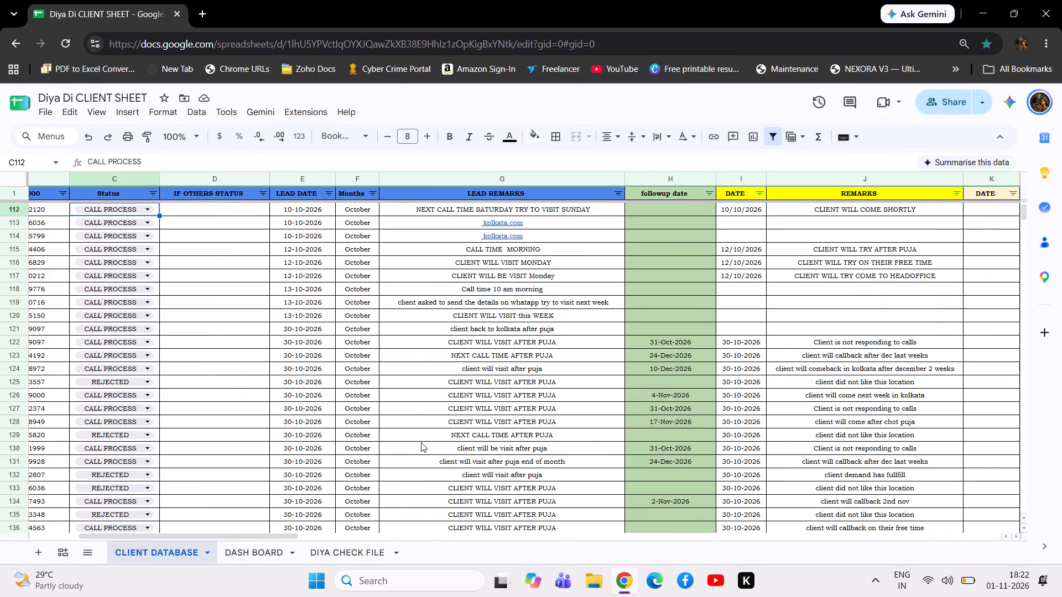
{"action": "key", "text": "Left"}
{"action": "key", "text": "Left"}
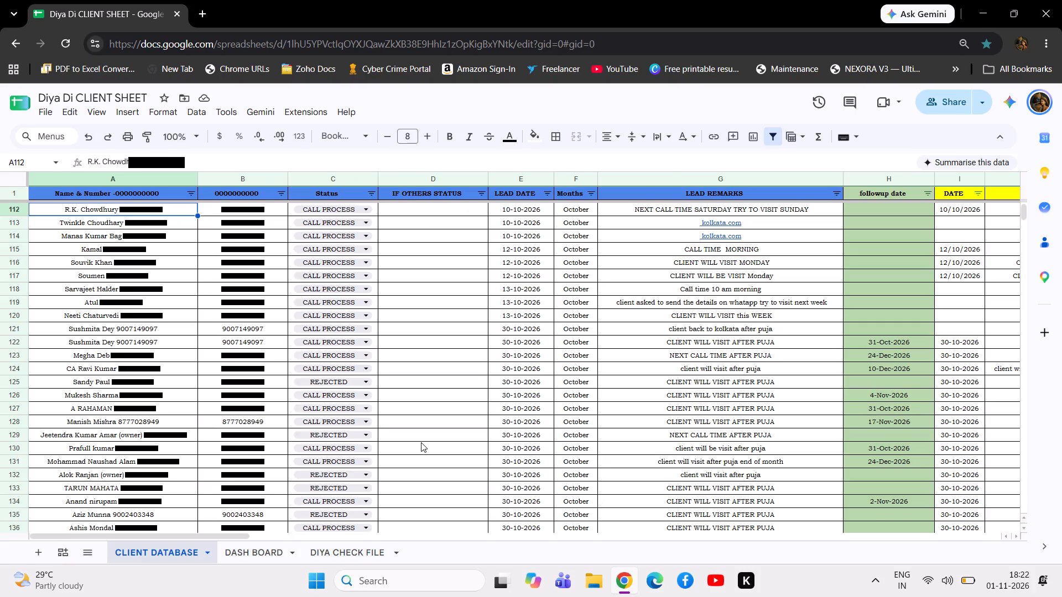
Compare the early October leads between rows 108 and 115, checking their status, lead dates and lead remarks.
{"action": "key", "text": "Up"}
{"action": "key", "text": "Up"}
{"action": "key", "text": "Up"}
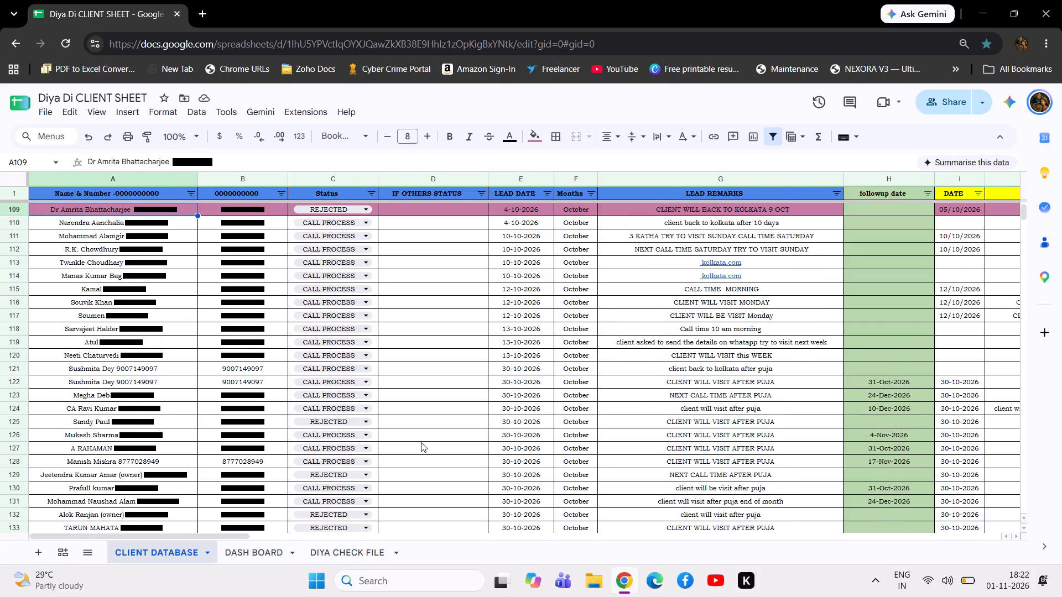
{"action": "key", "text": "Up"}
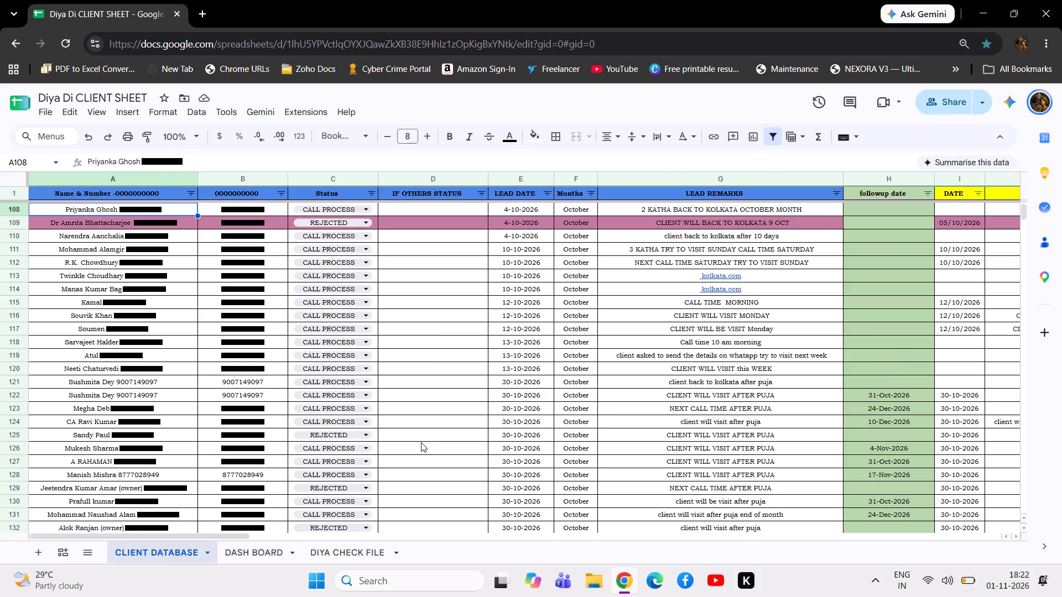
{"action": "key", "text": "Down"}
{"action": "key", "text": "Down"}
{"action": "key", "text": "Down"}
{"action": "key", "text": "Down"}
{"action": "key", "text": "Down"}
{"action": "key", "text": "Down"}
{"action": "key", "text": "Down"}
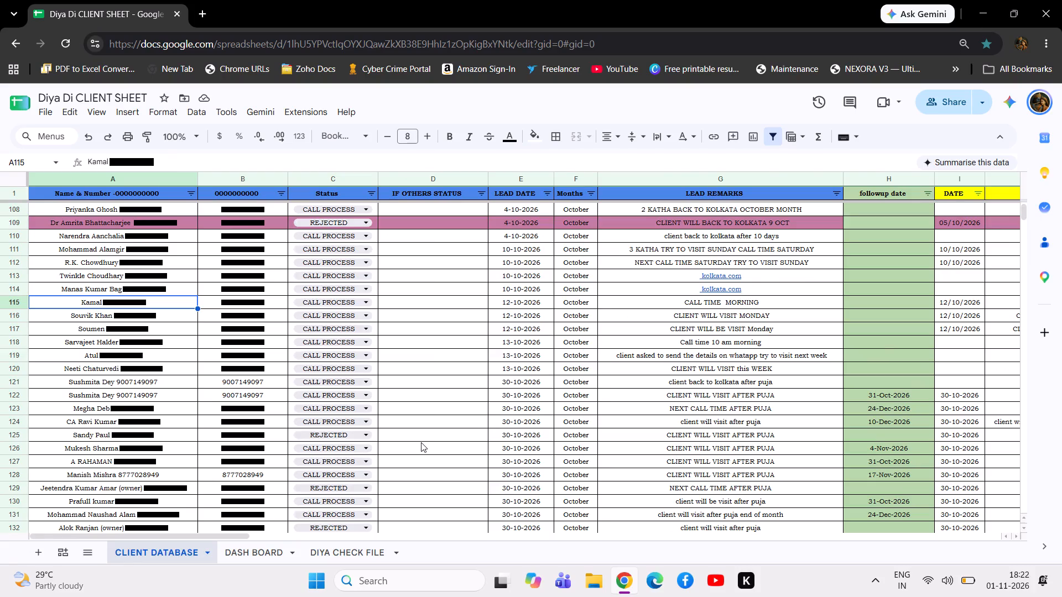
{"action": "key", "text": "Up"}
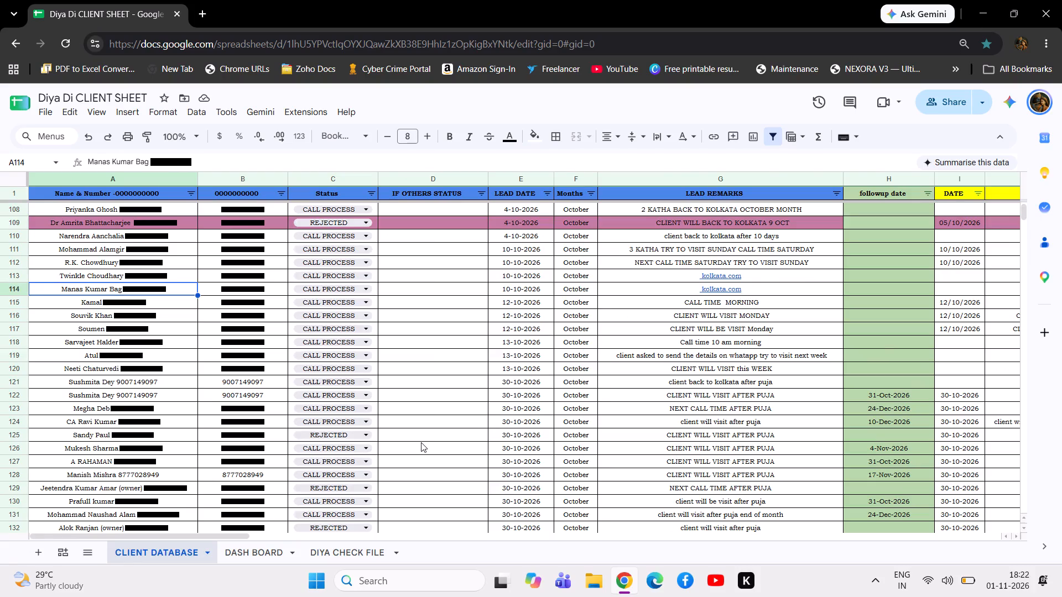
{"action": "key", "text": "Up"}
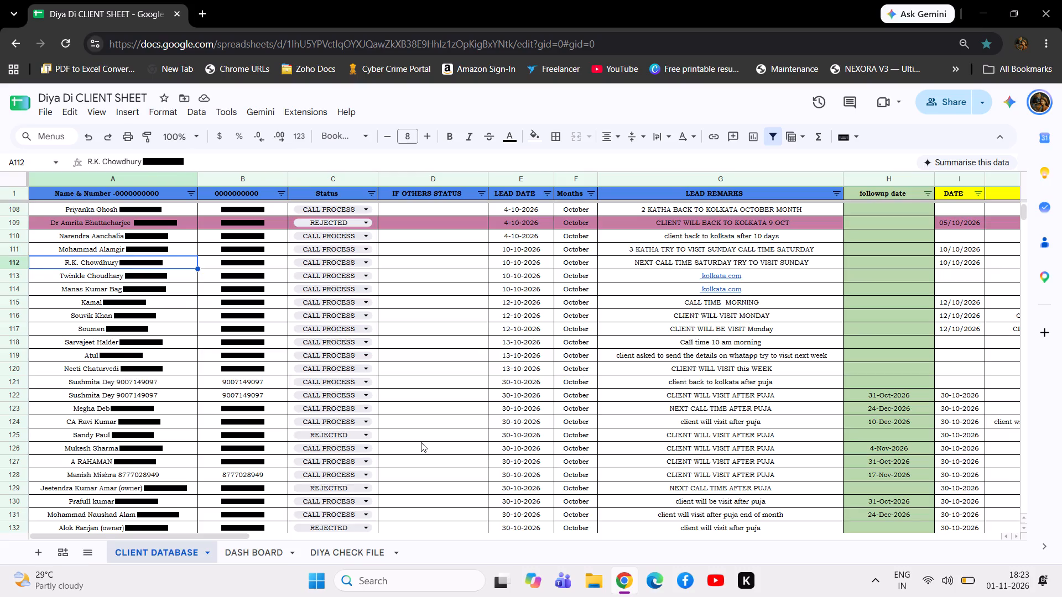
Examine the early October leads from row 112 up to row 101, checking their status, lead remarks and contact dates.
{"action": "key", "text": "Up"}
{"action": "key", "text": "Up"}
{"action": "key", "text": "Up"}
{"action": "key", "text": "Up"}
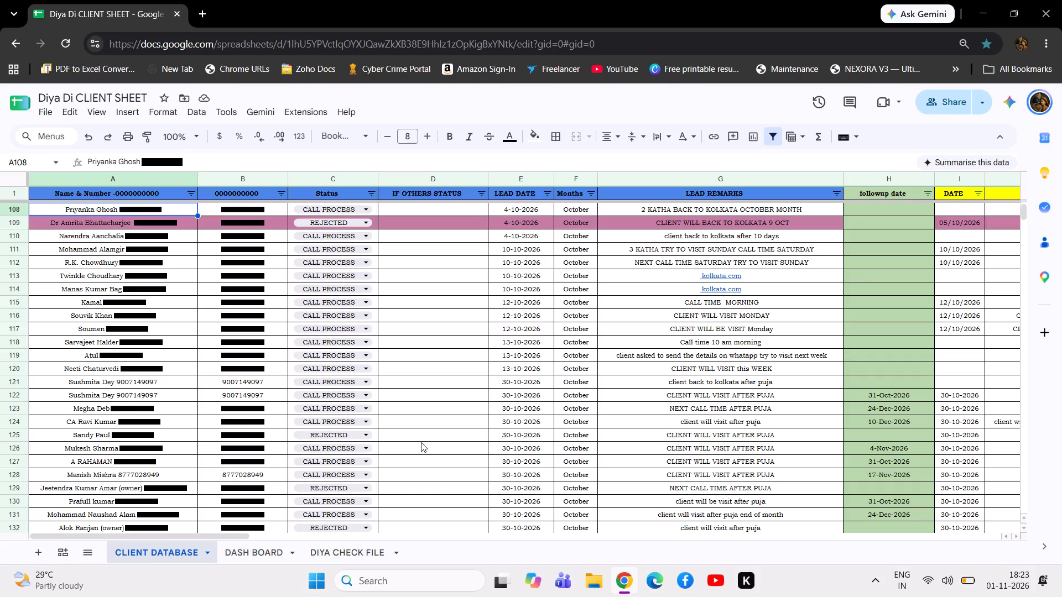
{"action": "key", "text": "Up"}
{"action": "key", "text": "Up"}
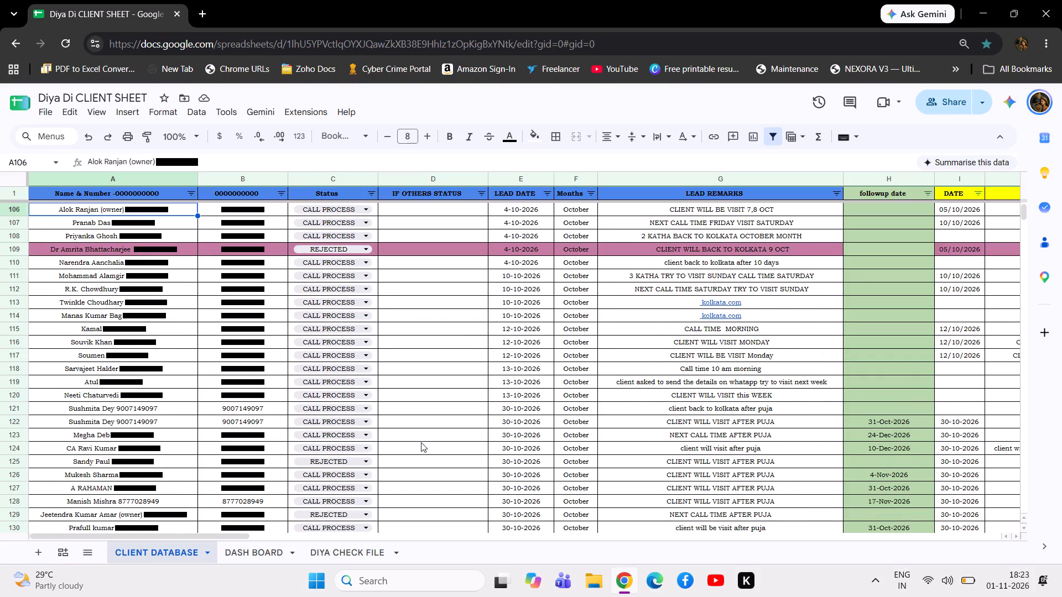
{"action": "key", "text": "Up"}
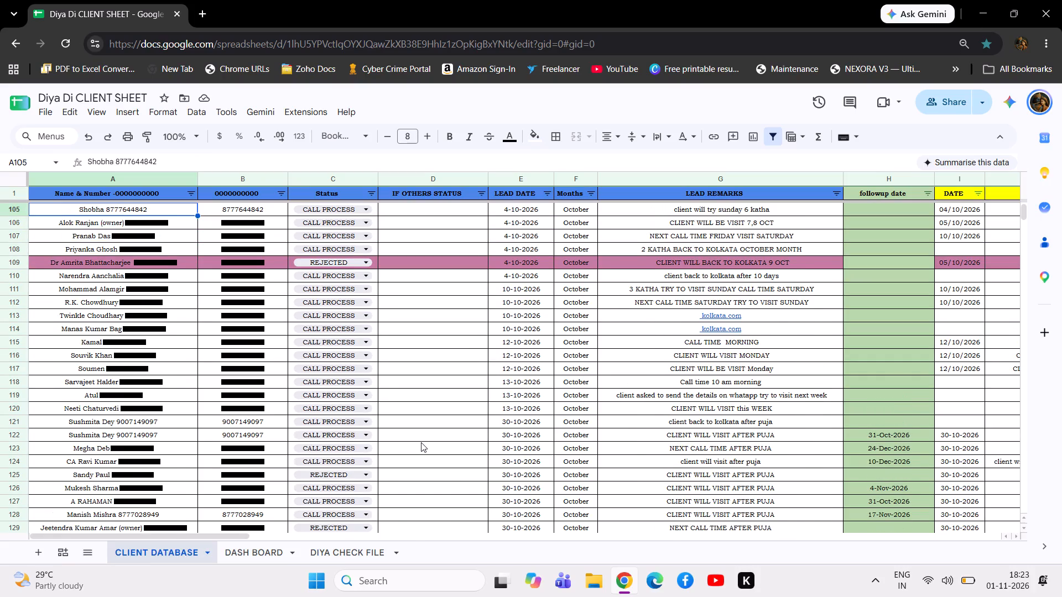
{"action": "key", "text": "Up"}
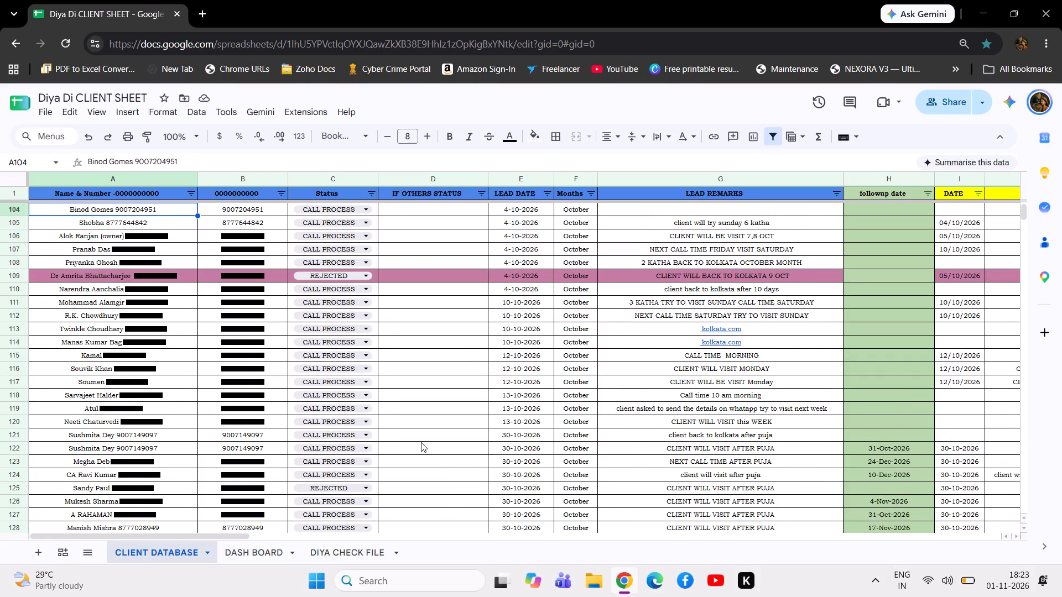
{"action": "key", "text": "Up"}
{"action": "key", "text": "Up"}
{"action": "key", "text": "Up"}
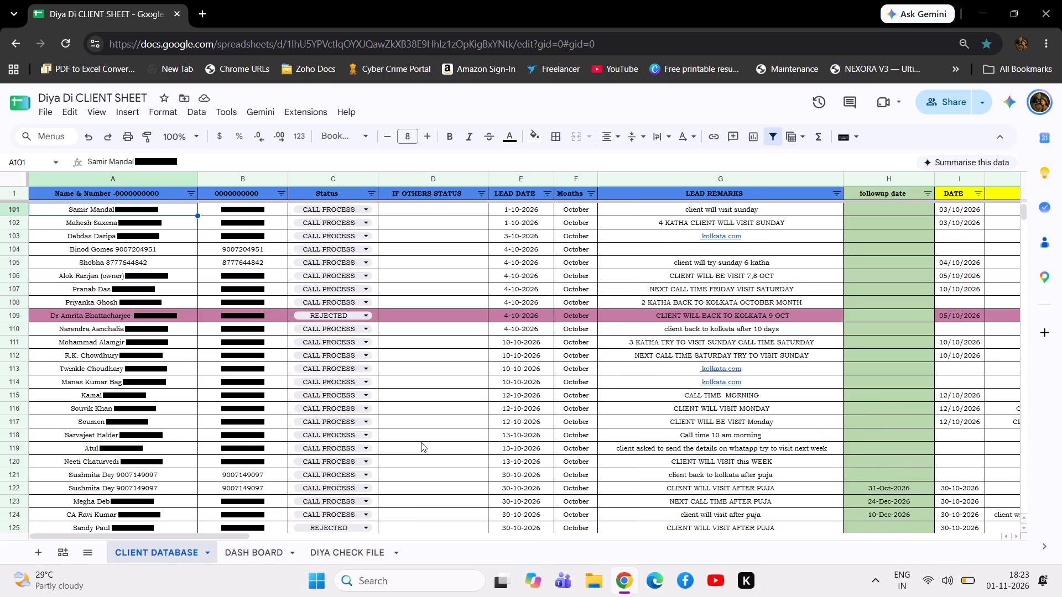
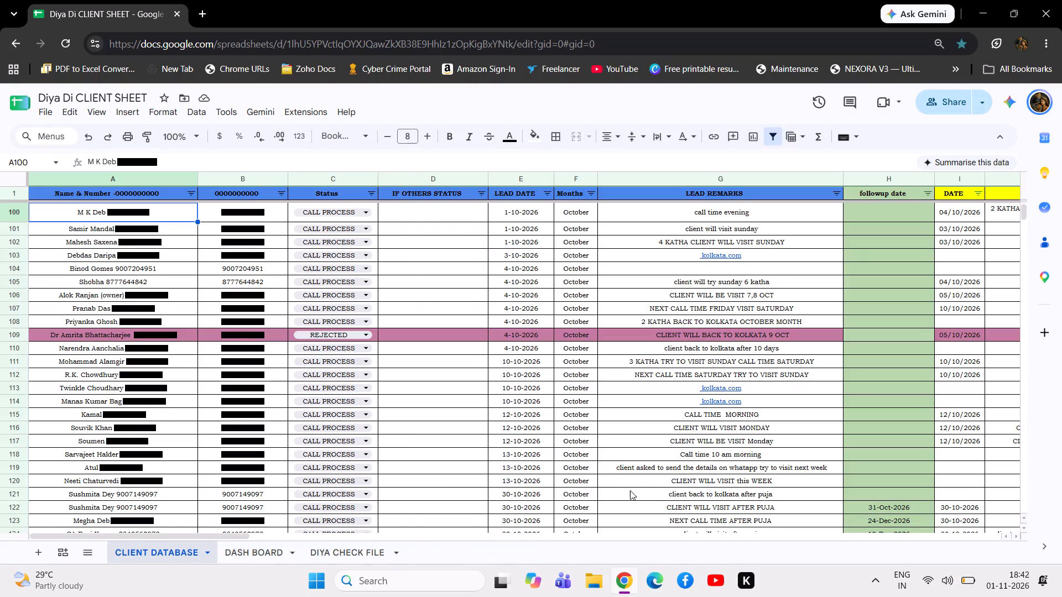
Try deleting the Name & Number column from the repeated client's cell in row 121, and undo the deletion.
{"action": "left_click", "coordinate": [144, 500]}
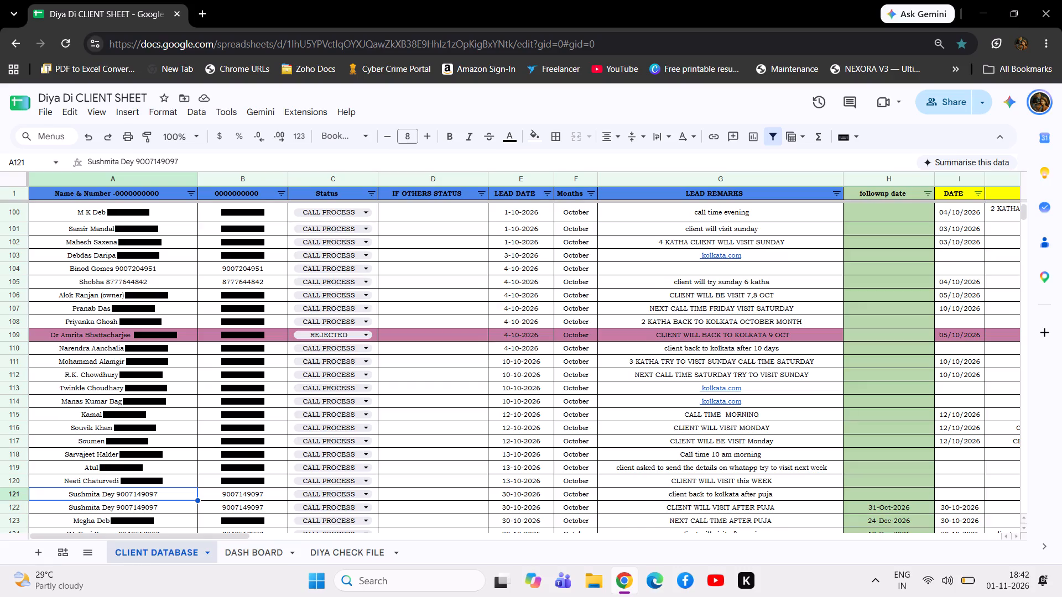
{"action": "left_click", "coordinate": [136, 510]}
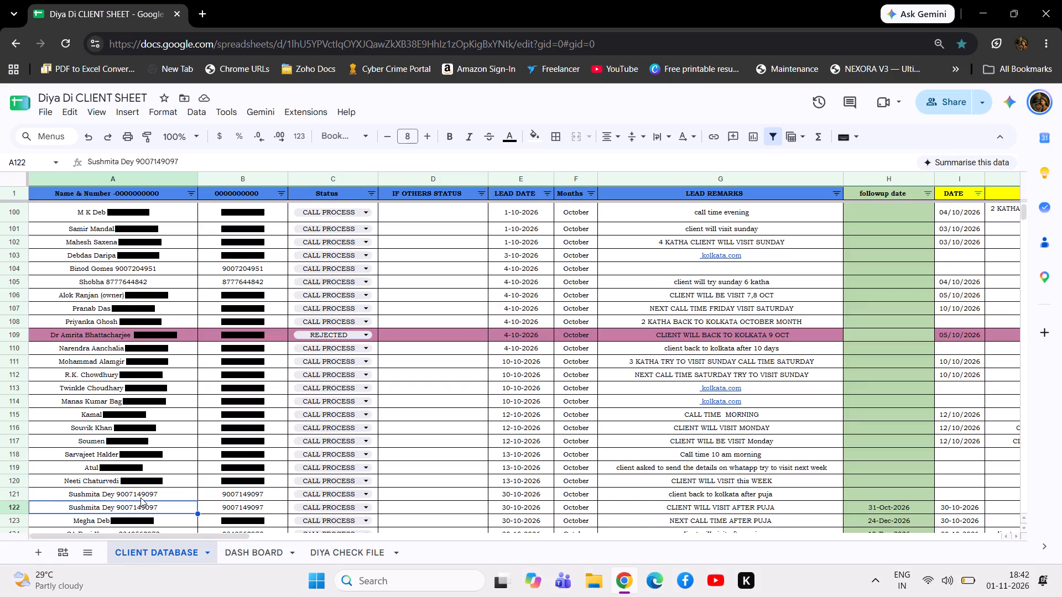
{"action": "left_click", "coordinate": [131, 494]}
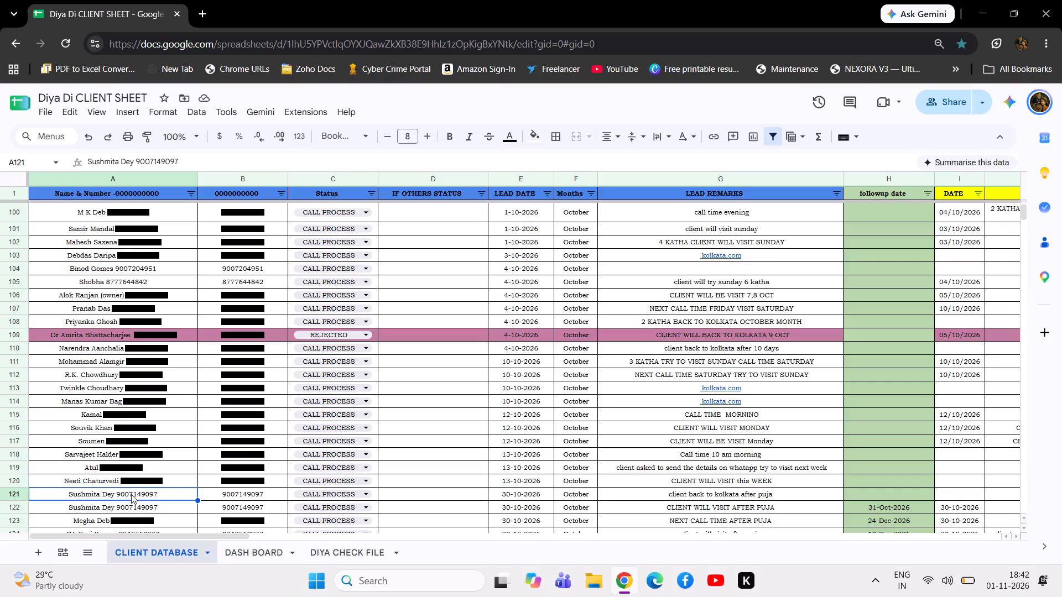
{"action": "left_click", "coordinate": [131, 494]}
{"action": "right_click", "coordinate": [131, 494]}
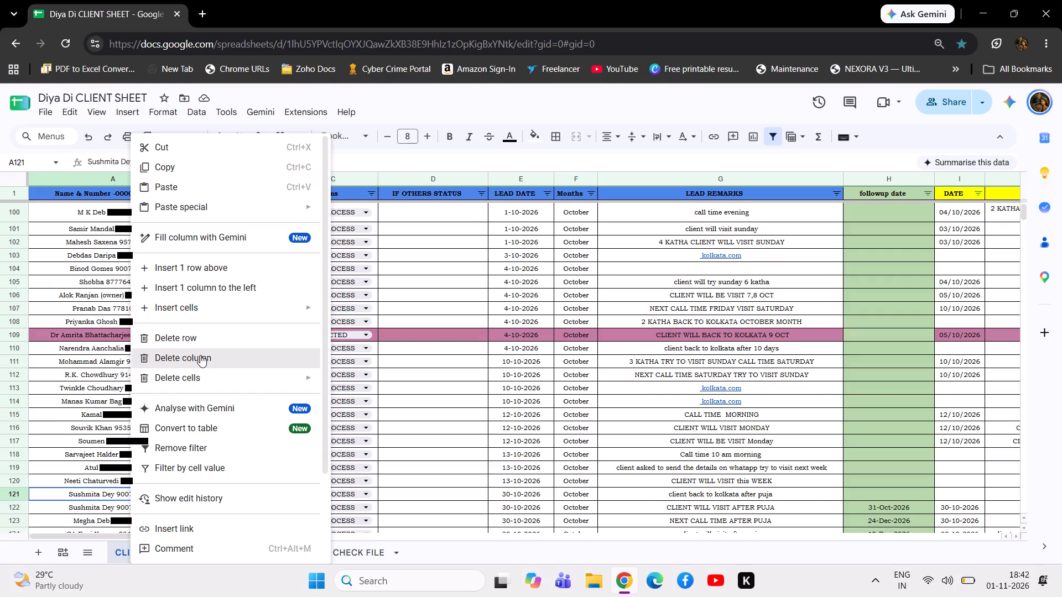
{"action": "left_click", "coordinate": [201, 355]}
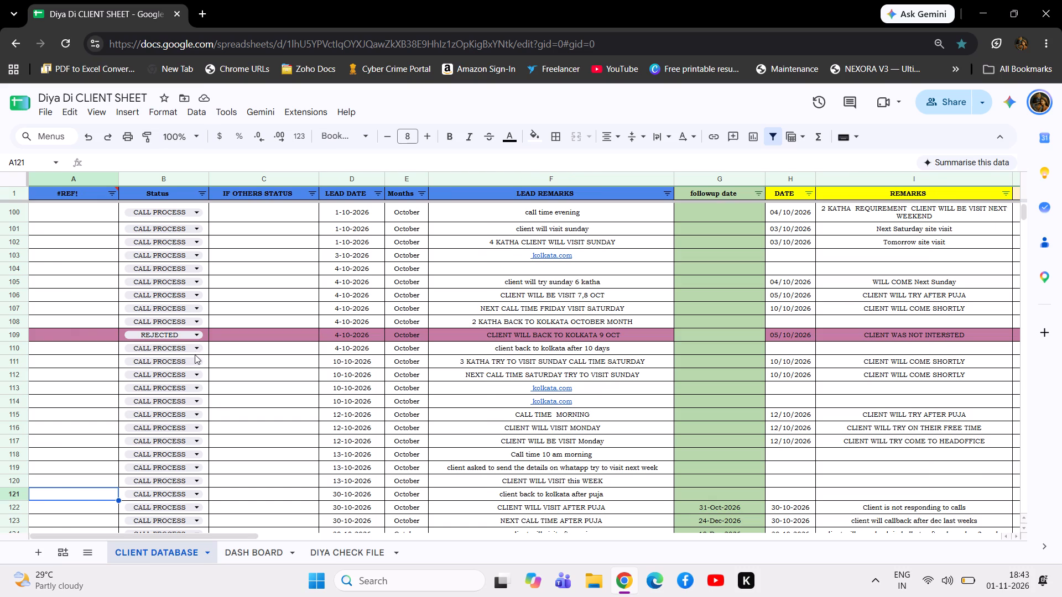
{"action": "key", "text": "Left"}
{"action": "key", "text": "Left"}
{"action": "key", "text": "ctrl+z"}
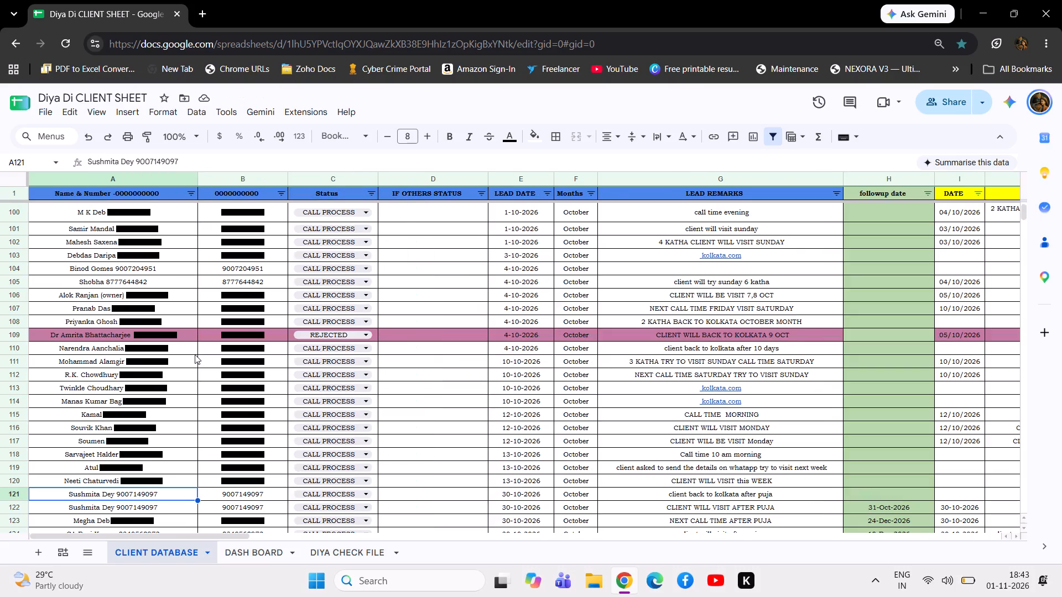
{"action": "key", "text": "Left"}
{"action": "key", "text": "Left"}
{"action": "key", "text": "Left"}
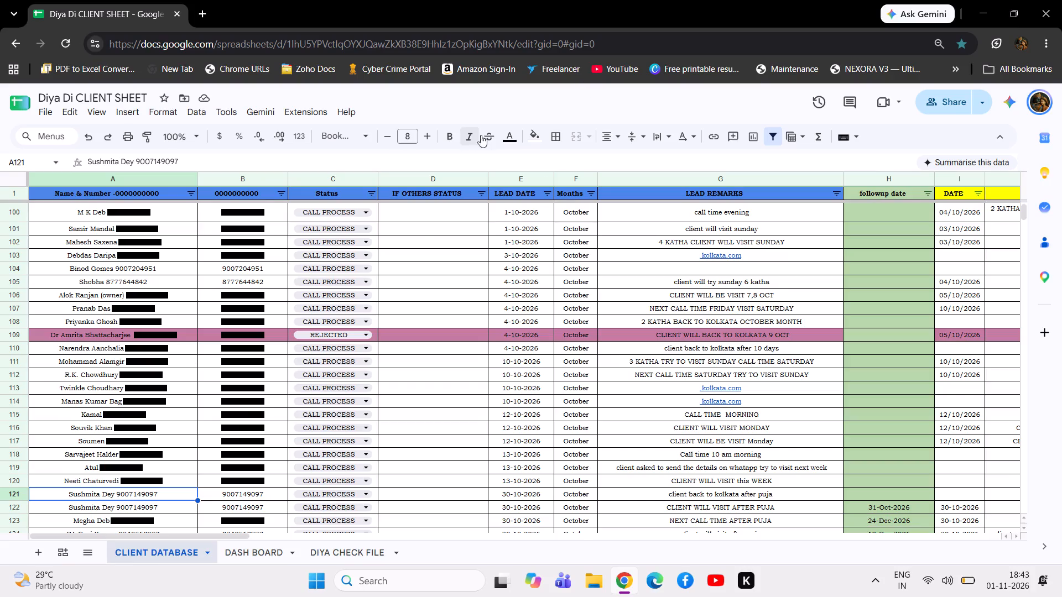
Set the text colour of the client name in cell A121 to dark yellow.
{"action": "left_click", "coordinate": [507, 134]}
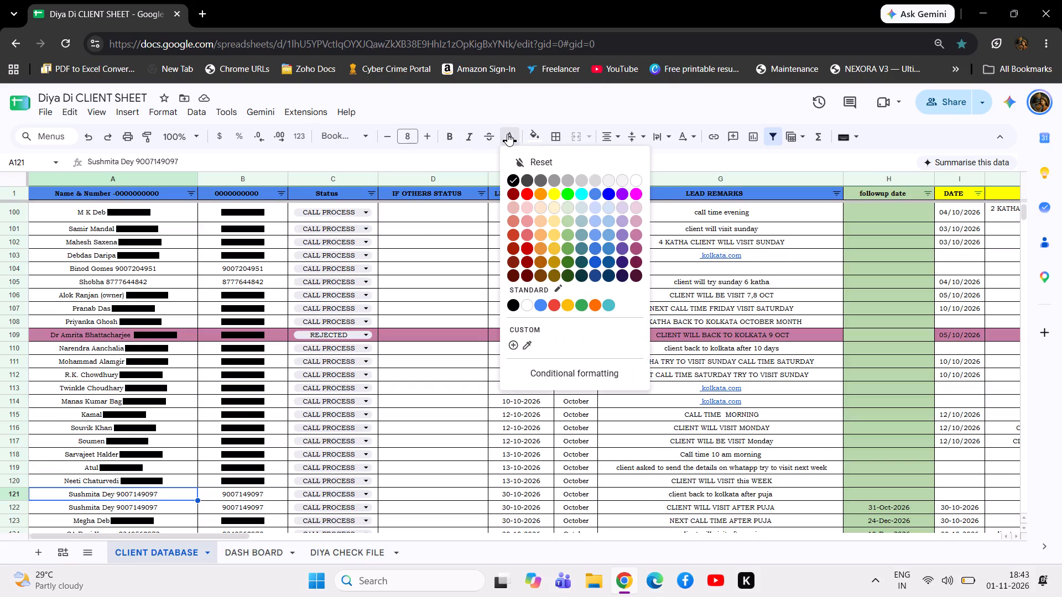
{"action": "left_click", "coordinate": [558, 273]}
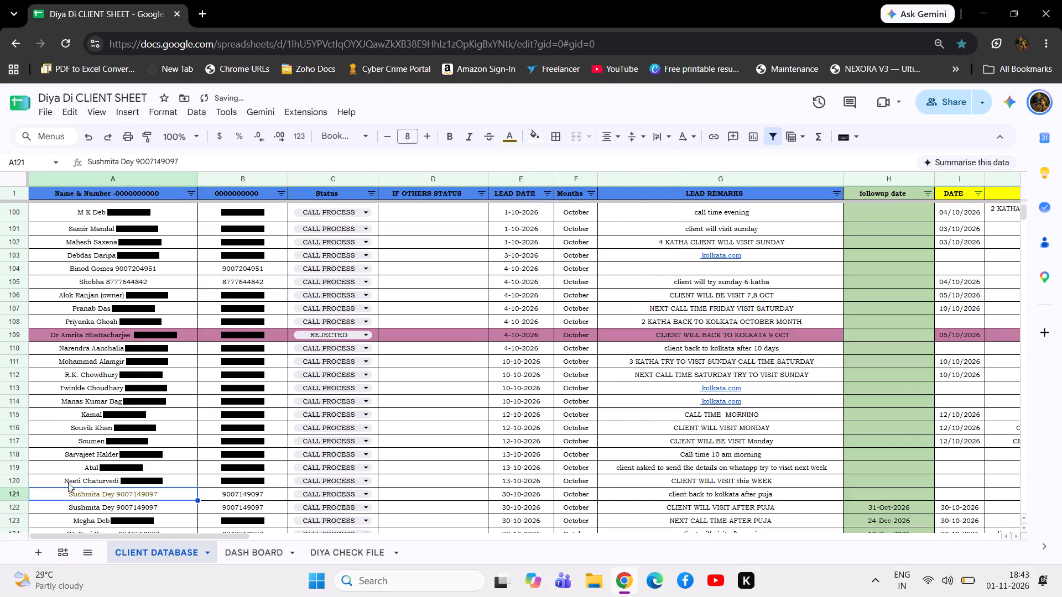
Set the text colour of the client name in cell A121 to dark grey.
{"action": "left_click", "coordinate": [84, 494]}
{"action": "left_click", "coordinate": [506, 135]}
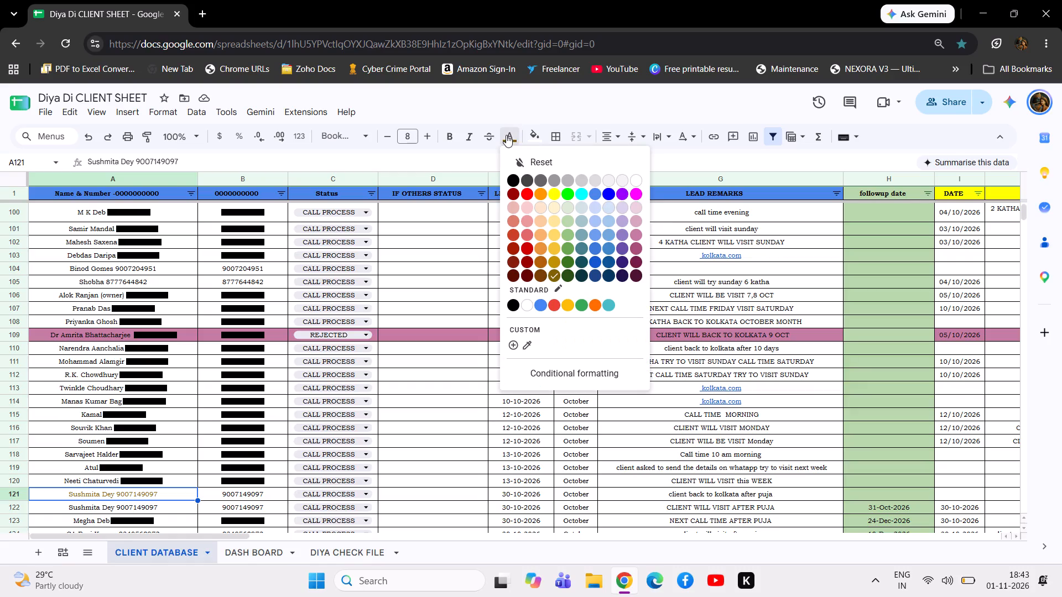
{"action": "left_click", "coordinate": [527, 181]}
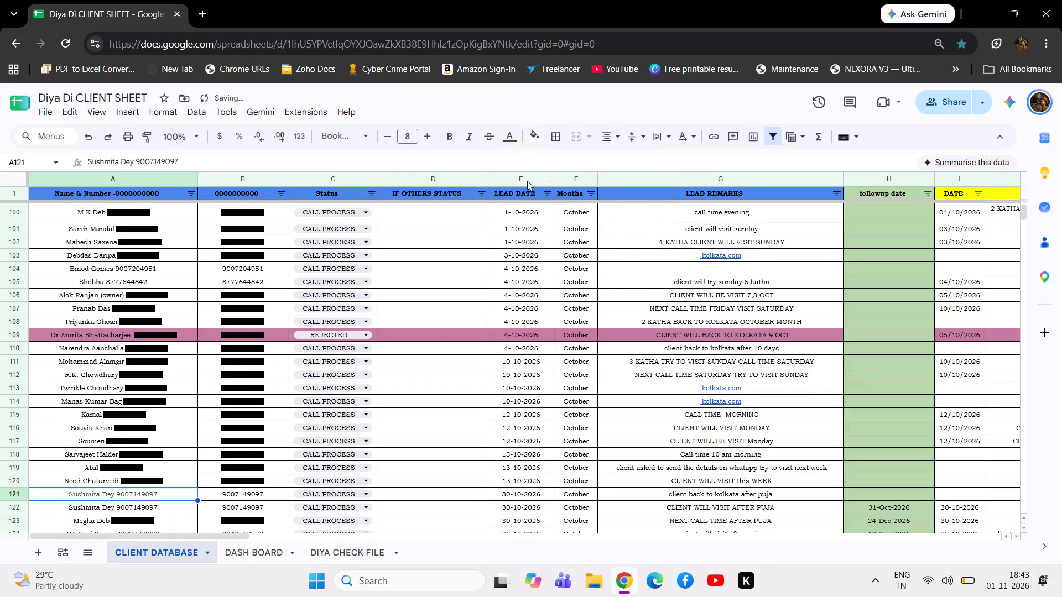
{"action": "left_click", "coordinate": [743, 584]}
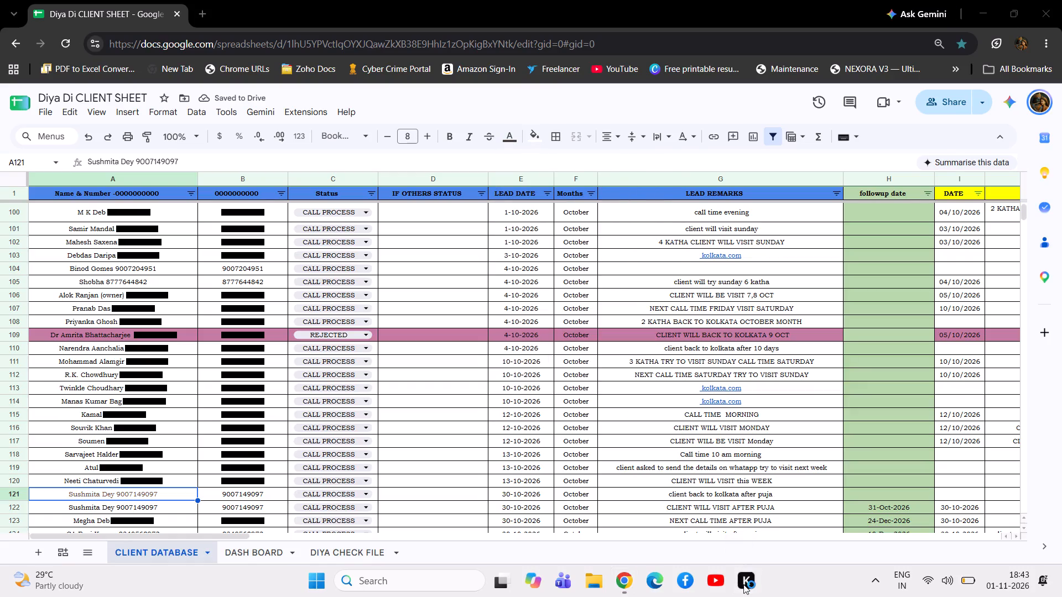
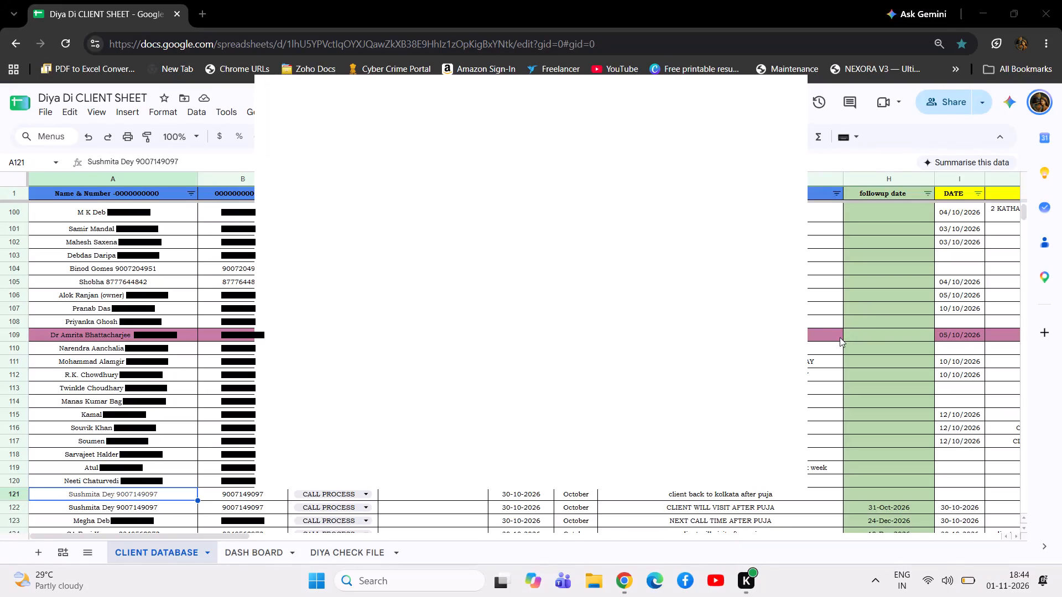
Review the October client entries in the Name & Number column from row 105 down to row 120.
{"action": "left_click", "coordinate": [828, 289]}
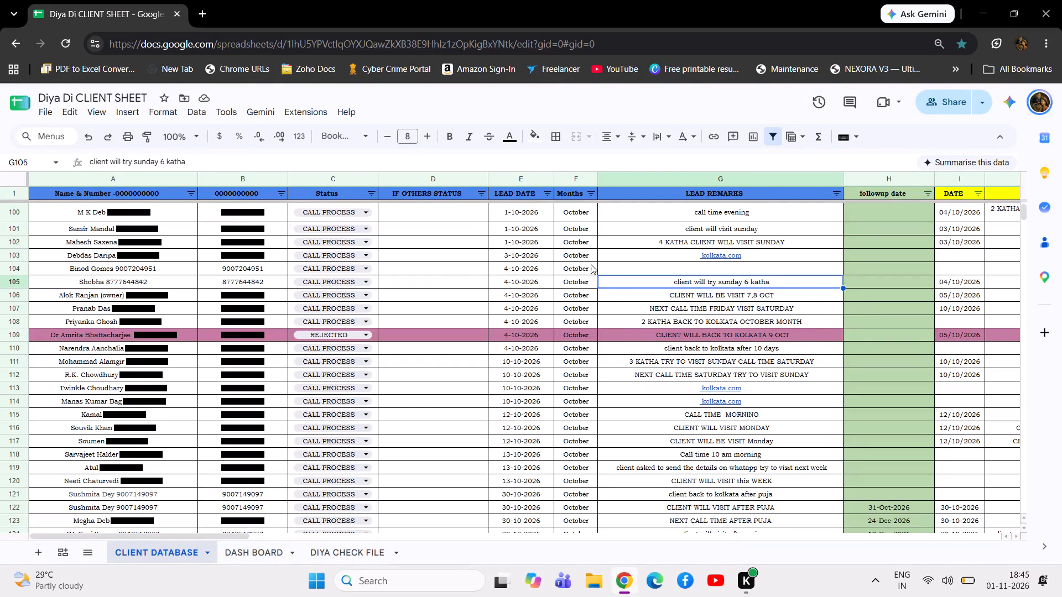
{"action": "key", "text": "Left"}
{"action": "key", "text": "Left"}
{"action": "key", "text": "Left"}
{"action": "key", "text": "Left"}
{"action": "key", "text": "Left"}
{"action": "key", "text": "Left"}
{"action": "key", "text": "Left"}
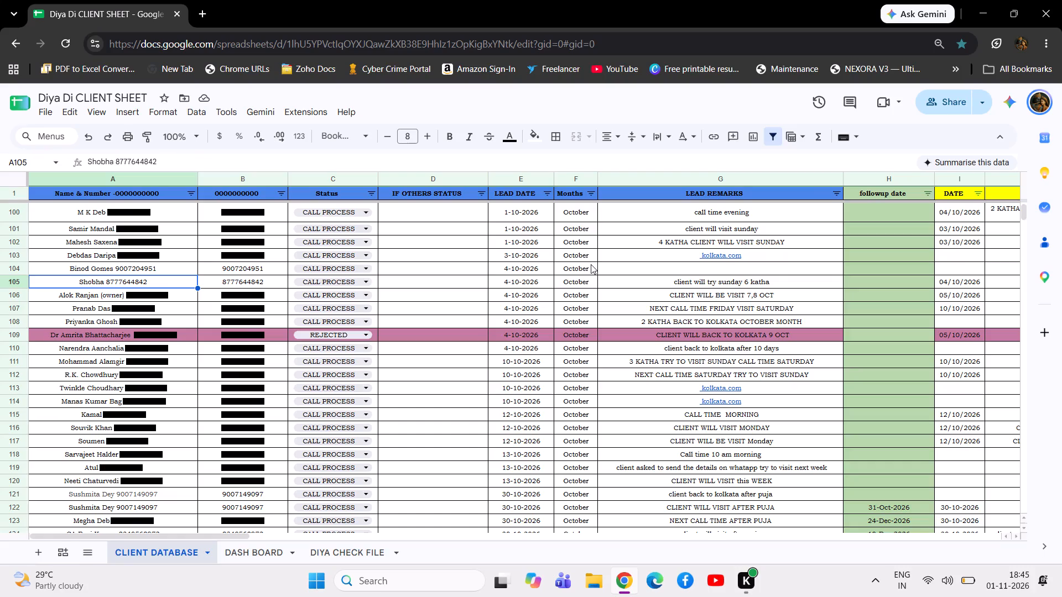
{"action": "key", "text": "Down"}
{"action": "key", "text": "Down"}
{"action": "key", "text": "Down"}
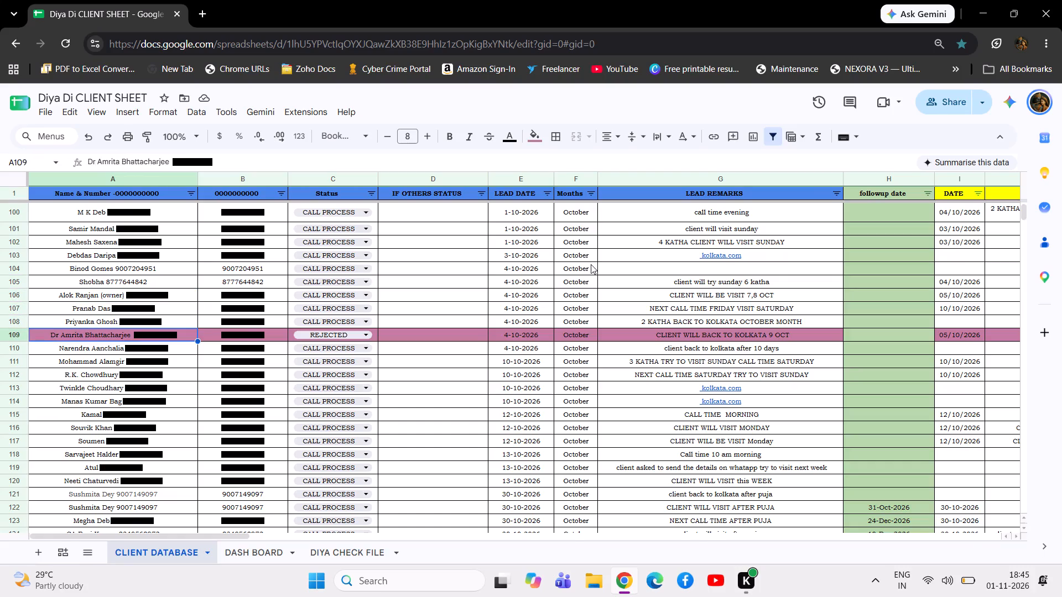
{"action": "key", "text": "Down"}
{"action": "key", "text": "Down"}
{"action": "key", "text": "Down"}
{"action": "key", "text": "Down"}
{"action": "key", "text": "Down"}
{"action": "key", "text": "Down"}
{"action": "key", "text": "Down"}
{"action": "key", "text": "Down"}
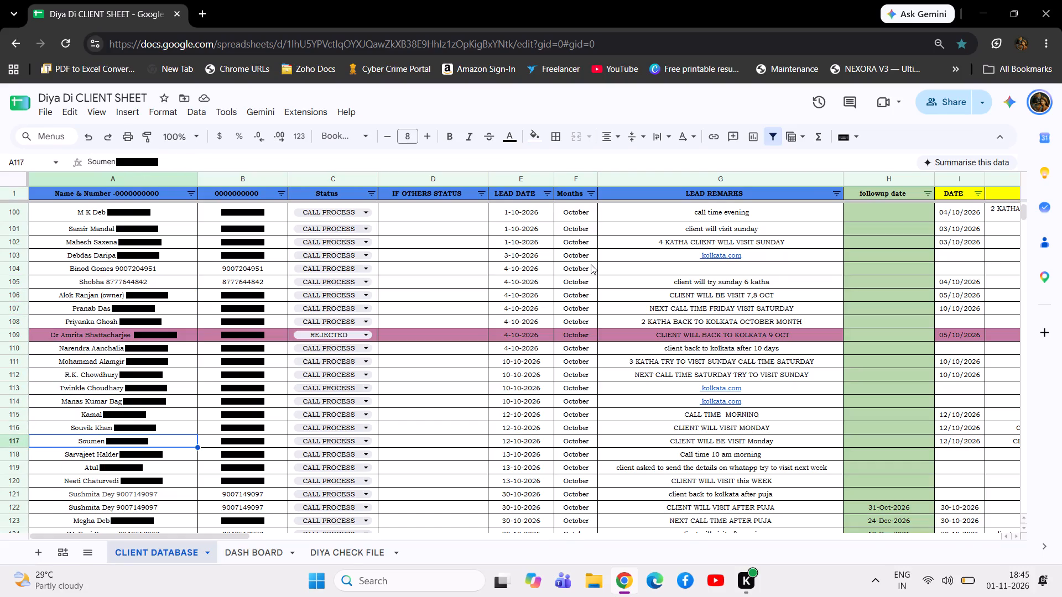
{"action": "key", "text": "Down"}
{"action": "key", "text": "Down"}
{"action": "key", "text": "Down"}
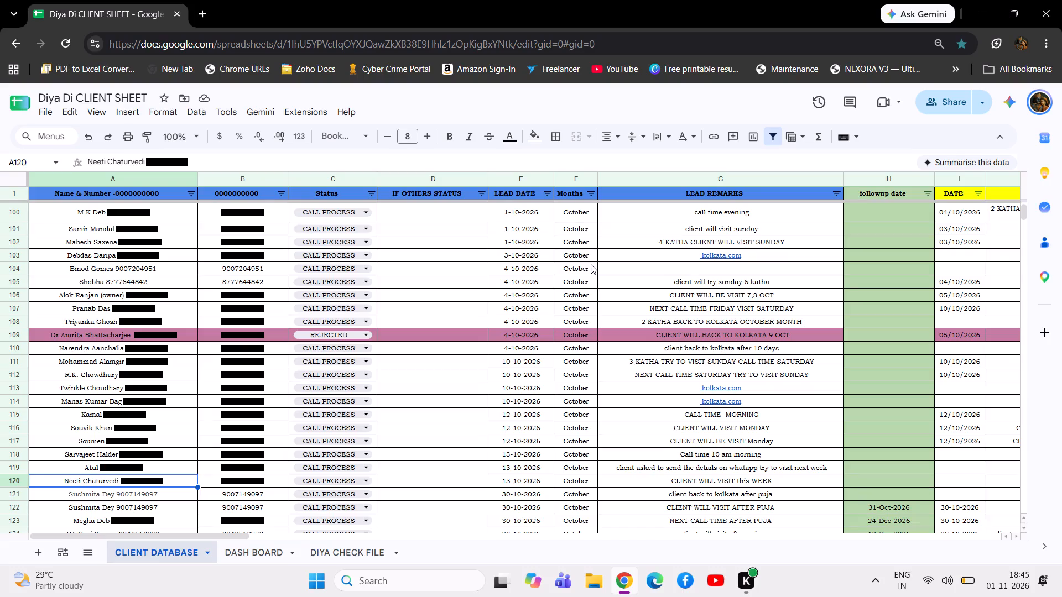
Review the client entries in the Name & Number column upward from row 120 to the late-September lead in row 92.
{"action": "key", "text": "Up"}
{"action": "key", "text": "Up"}
{"action": "key", "text": "Up"}
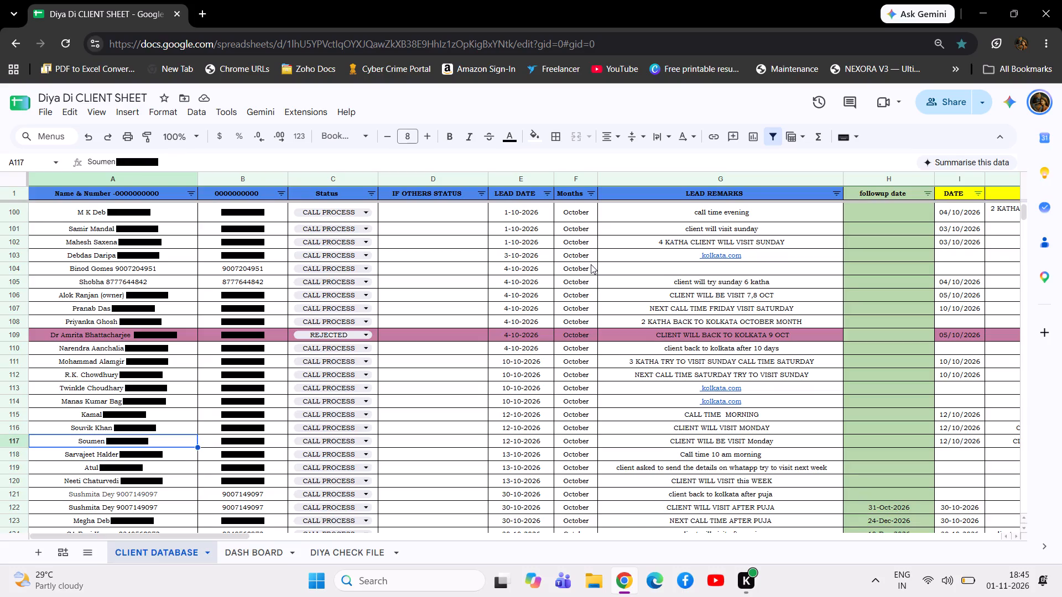
{"action": "key", "text": "Up"}
{"action": "key", "text": "Up"}
{"action": "key", "text": "Up"}
{"action": "key", "text": "Up"}
{"action": "key", "text": "Up"}
{"action": "key", "text": "Up"}
{"action": "key", "text": "Up"}
{"action": "key", "text": "Up"}
{"action": "key", "text": "Up"}
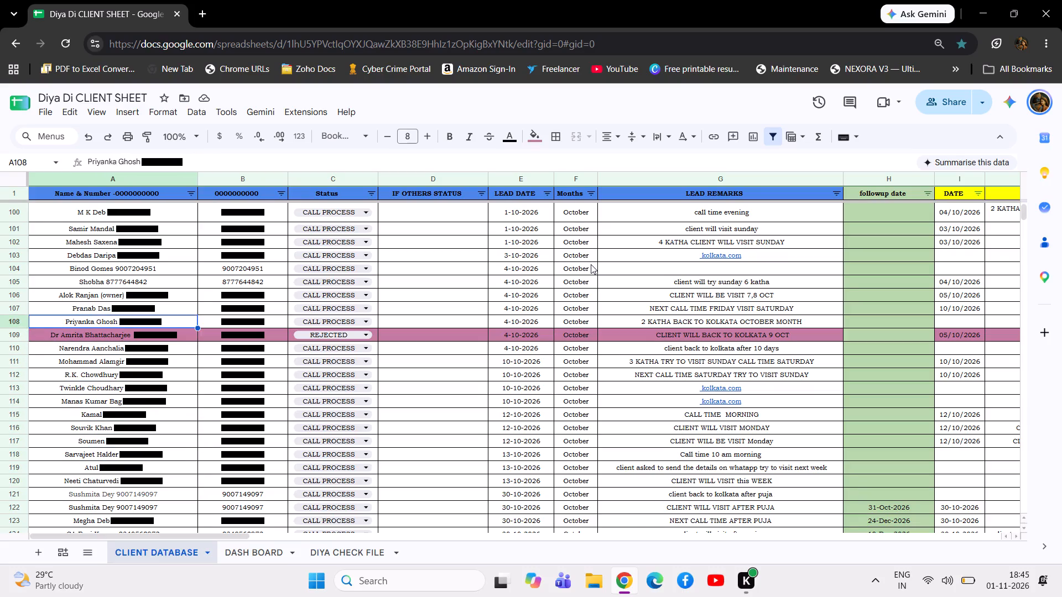
{"action": "key", "text": "Up"}
{"action": "key", "text": "Up"}
{"action": "key", "text": "Up"}
{"action": "key", "text": "Up"}
{"action": "key", "text": "Up"}
{"action": "key", "text": "Up"}
{"action": "key", "text": "Up"}
{"action": "key", "text": "Up"}
{"action": "key", "text": "Up"}
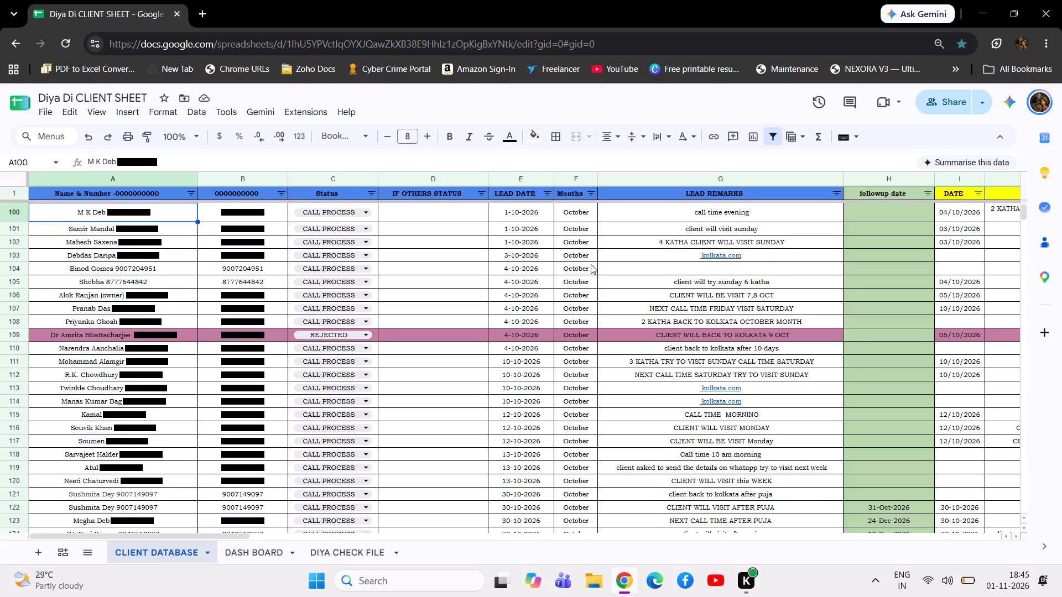
{"action": "key", "text": "Up"}
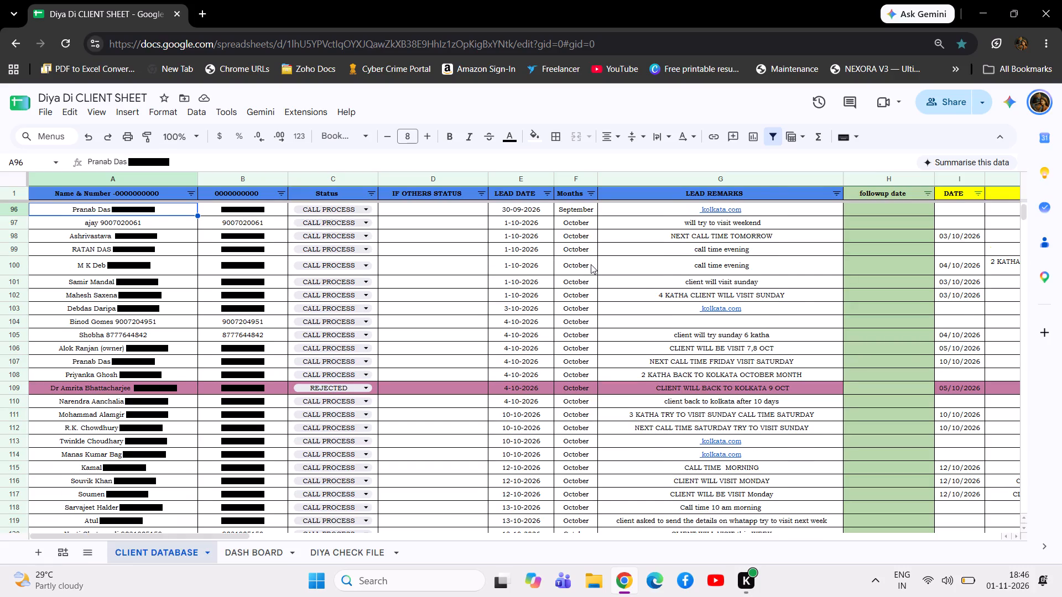
{"action": "key", "text": "Up"}
{"action": "key", "text": "Up"}
{"action": "key", "text": "Up"}
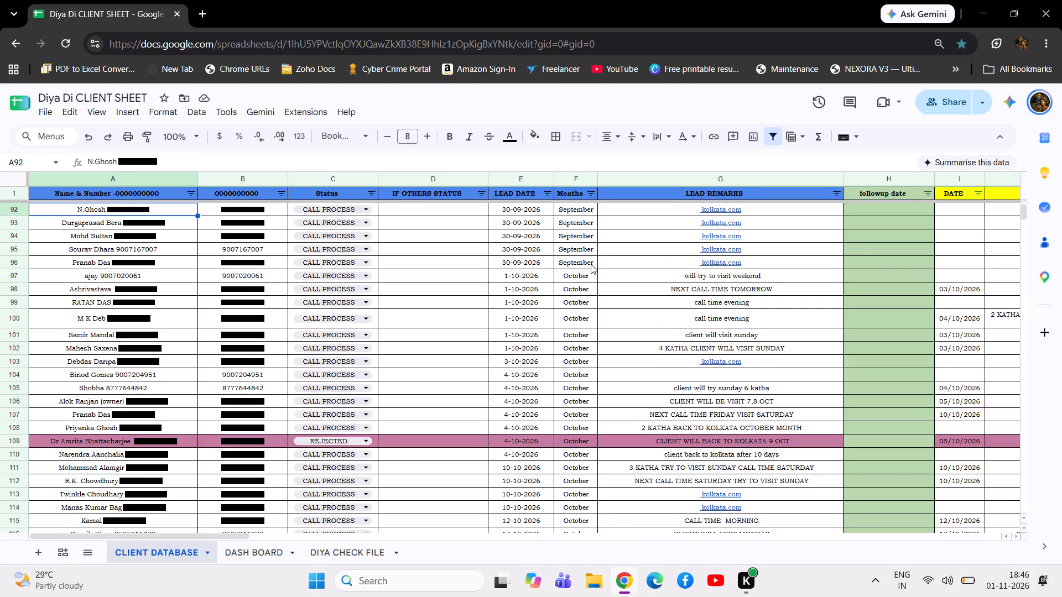
Examine the row 92 client's status, lead date, lead remarks, follow-up date and remarks across to column K.
{"action": "key", "text": "Right"}
{"action": "key", "text": "Right"}
{"action": "key", "text": "Right"}
{"action": "key", "text": "Right"}
{"action": "key", "text": "Right"}
{"action": "key", "text": "Right"}
{"action": "key", "text": "Right"}
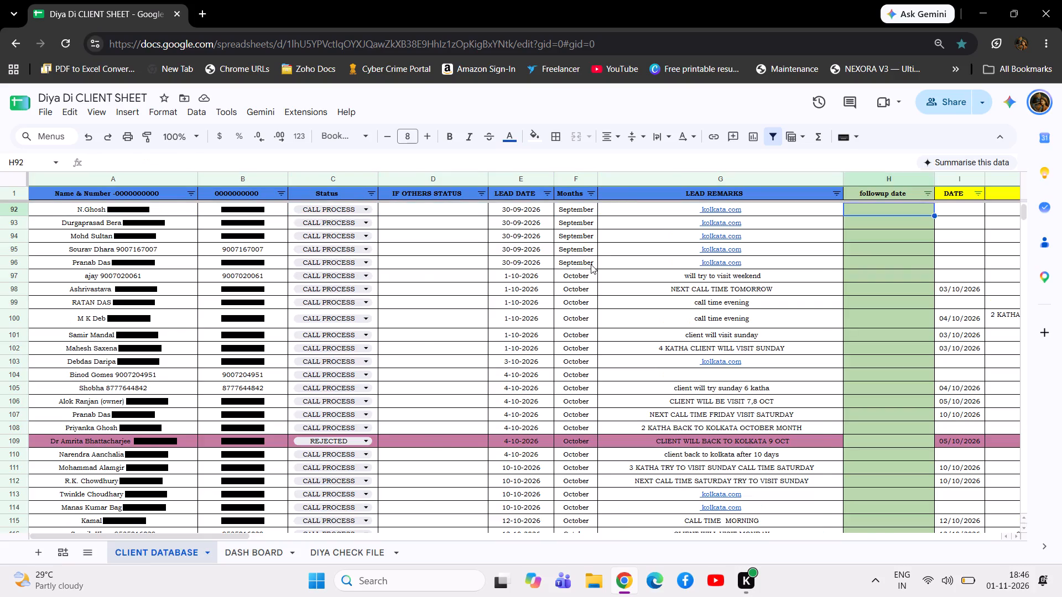
{"action": "key", "text": "Right"}
{"action": "key", "text": "Right"}
{"action": "key", "text": "Right"}
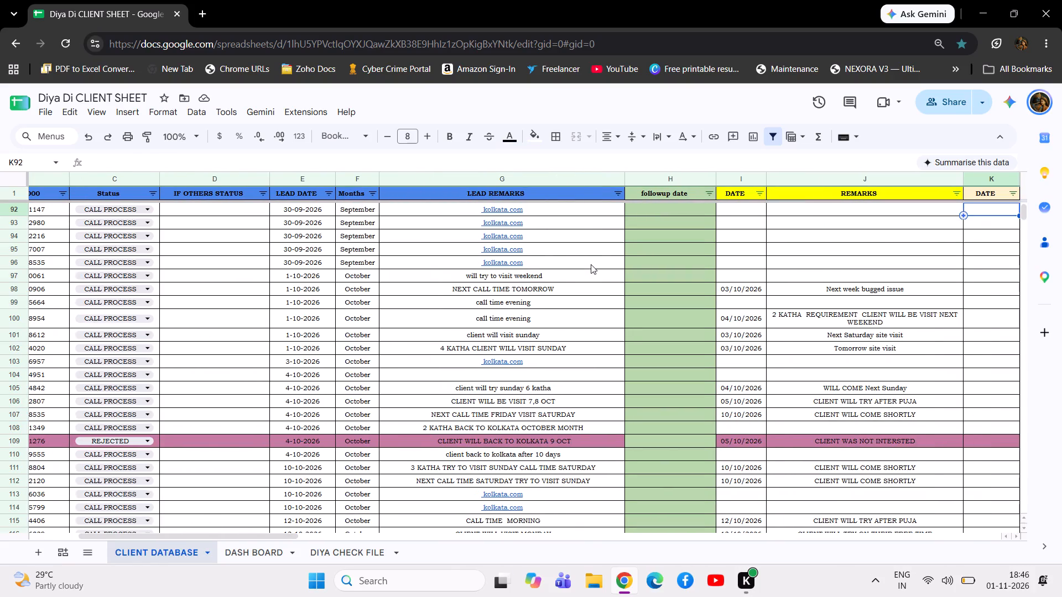
{"action": "key", "text": "Left"}
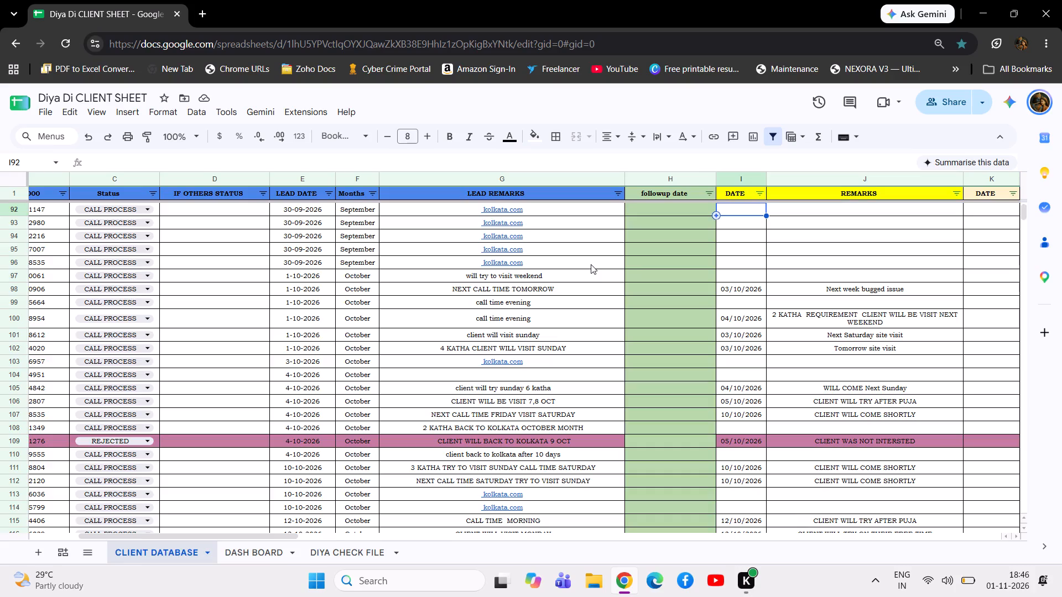
{"action": "key", "text": "Left"}
{"action": "key", "text": "Left"}
{"action": "key", "text": "Left"}
{"action": "key", "text": "Left"}
{"action": "key", "text": "Left"}
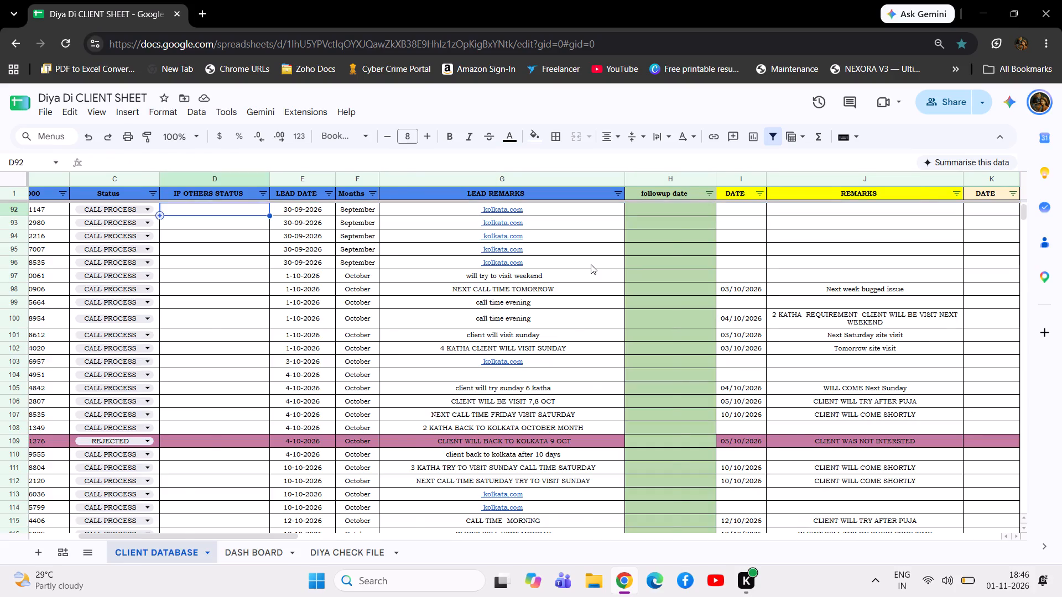
{"action": "key", "text": "Left"}
{"action": "key", "text": "Left"}
{"action": "key", "text": "Left"}
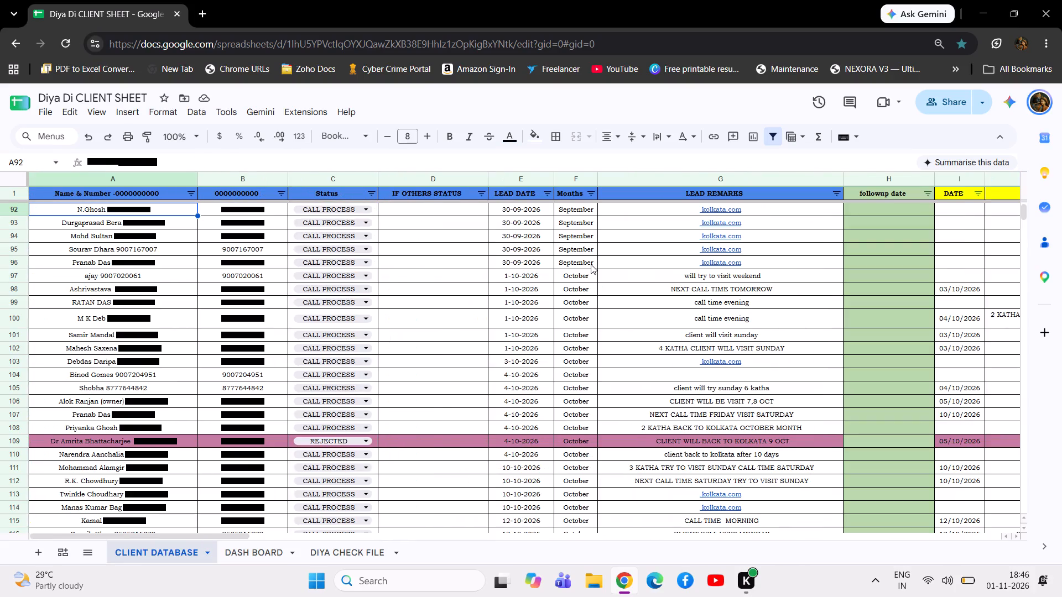
Check the client entry in row 91, and recheck row 92's status, lead date, remarks and follow-up fields through column I.
{"action": "key", "text": "Up"}
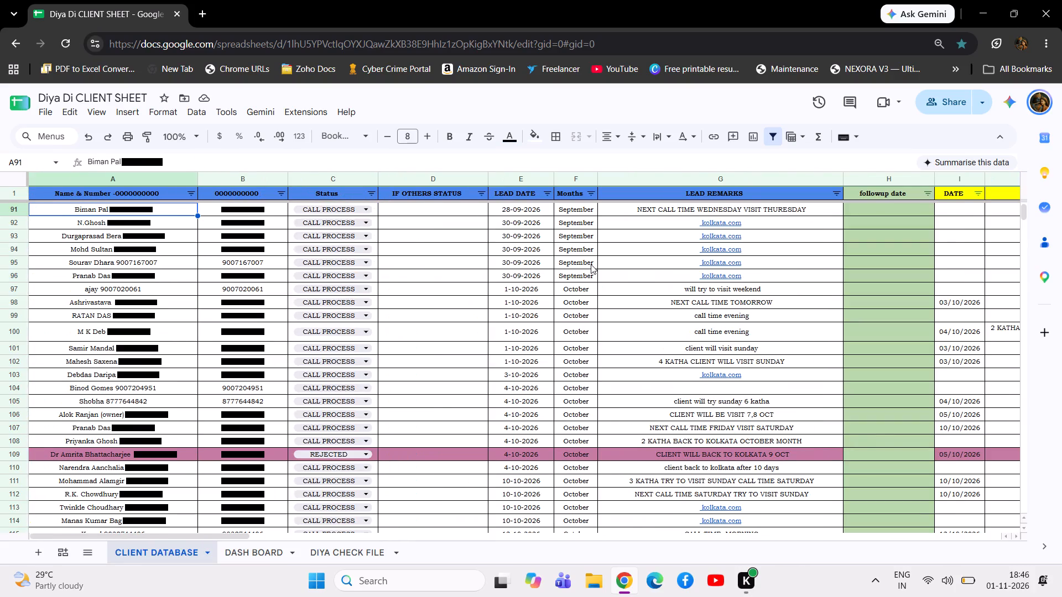
{"action": "key", "text": "Down"}
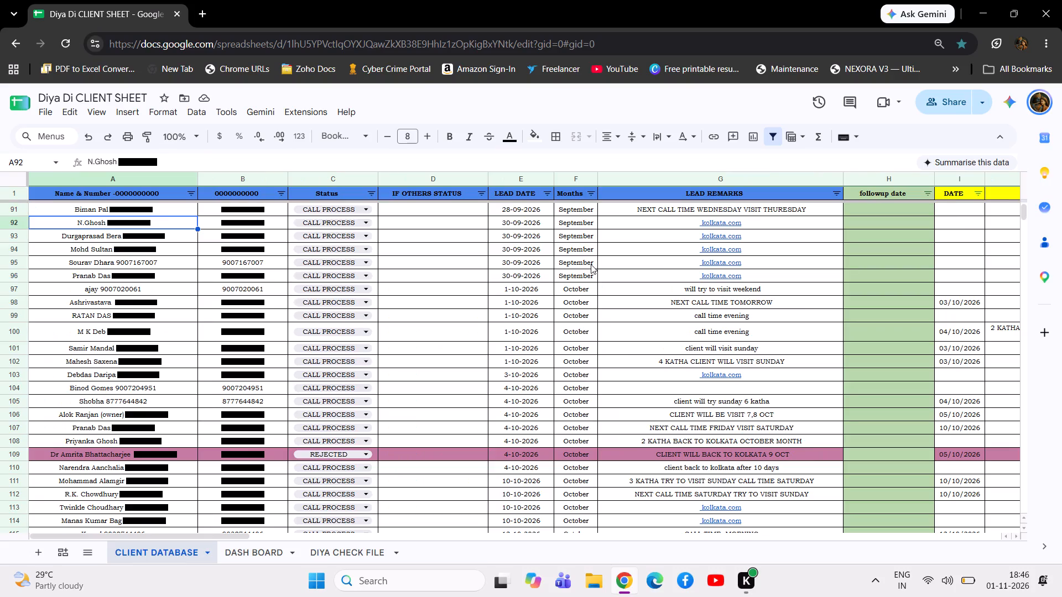
{"action": "key", "text": "Right"}
{"action": "key", "text": "Right"}
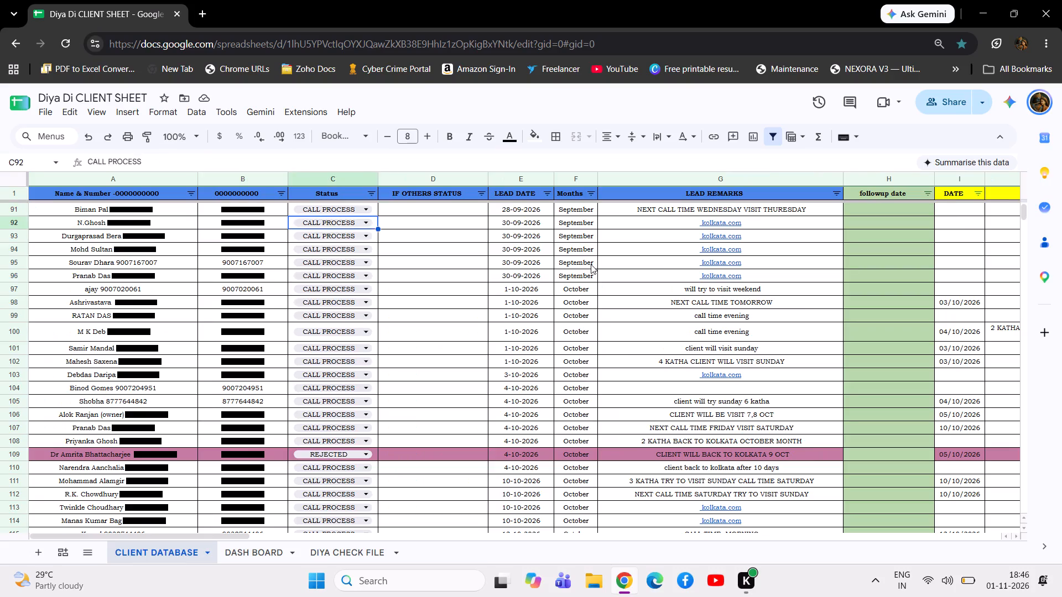
{"action": "key", "text": "Right"}
{"action": "key", "text": "Right"}
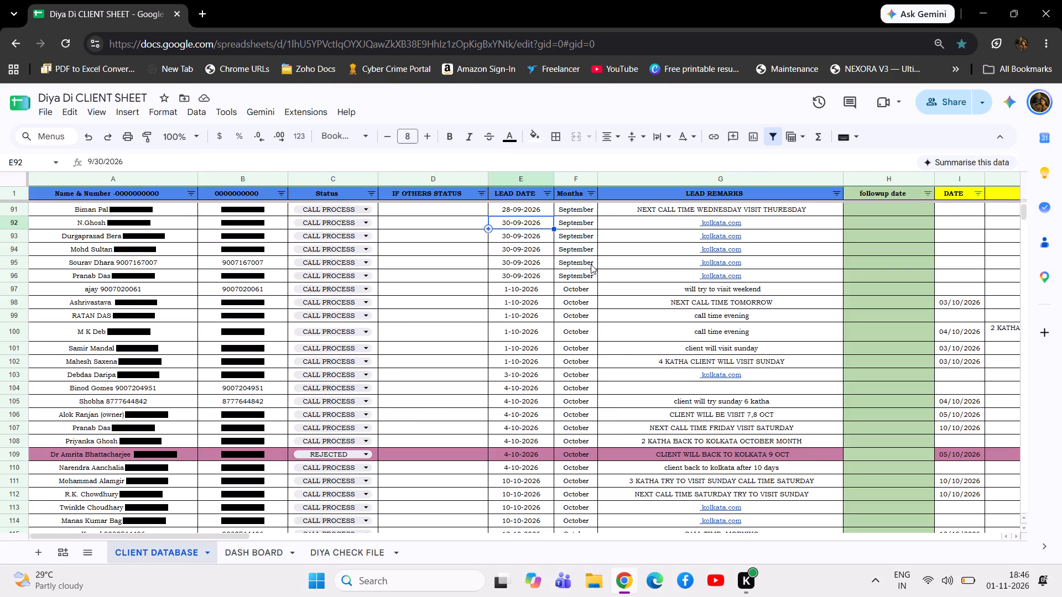
{"action": "key", "text": "Right"}
{"action": "key", "text": "Right"}
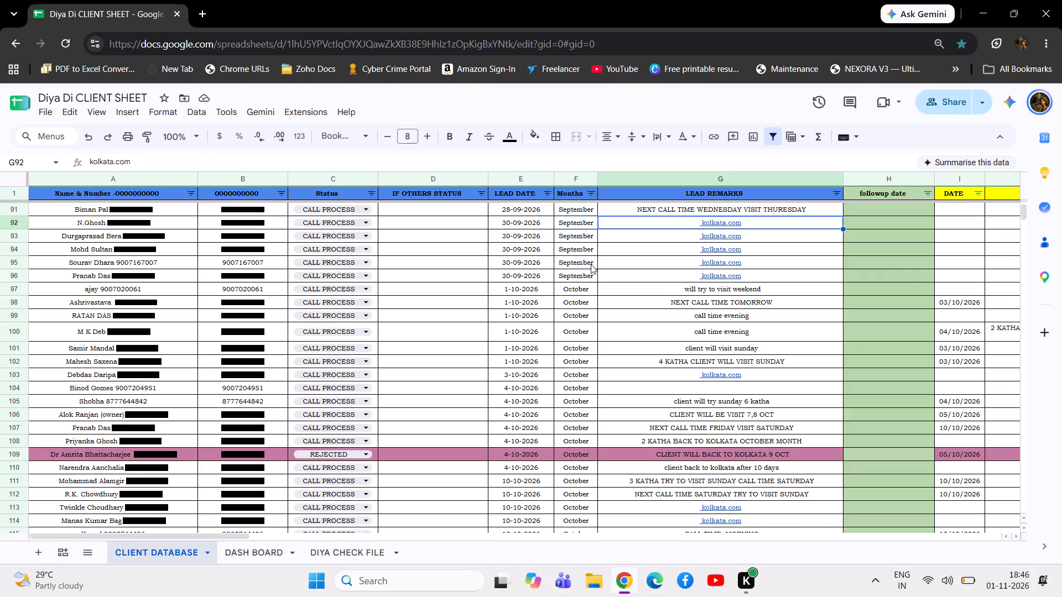
{"action": "key", "text": "Right"}
{"action": "key", "text": "Right"}
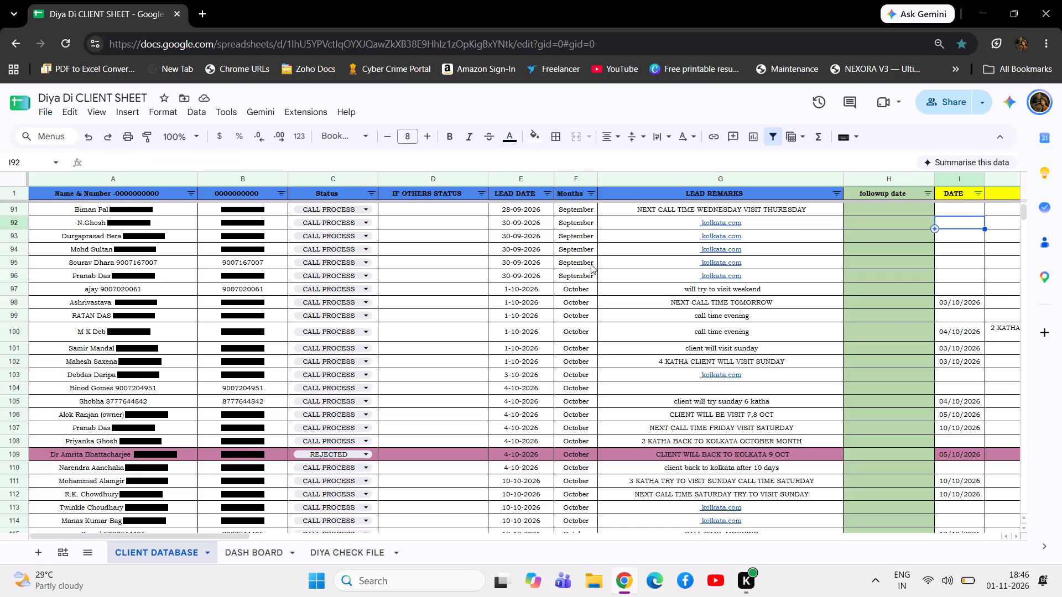
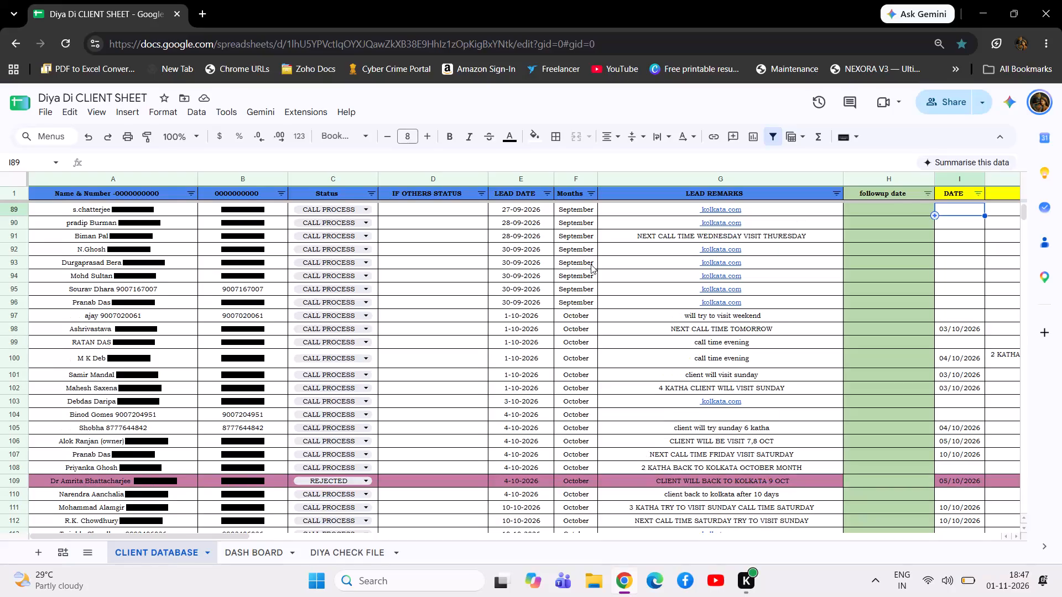
Review the late-September leads' remarks and DATE column entries upward from row 88 to row 73.
{"action": "key", "text": "Up"}
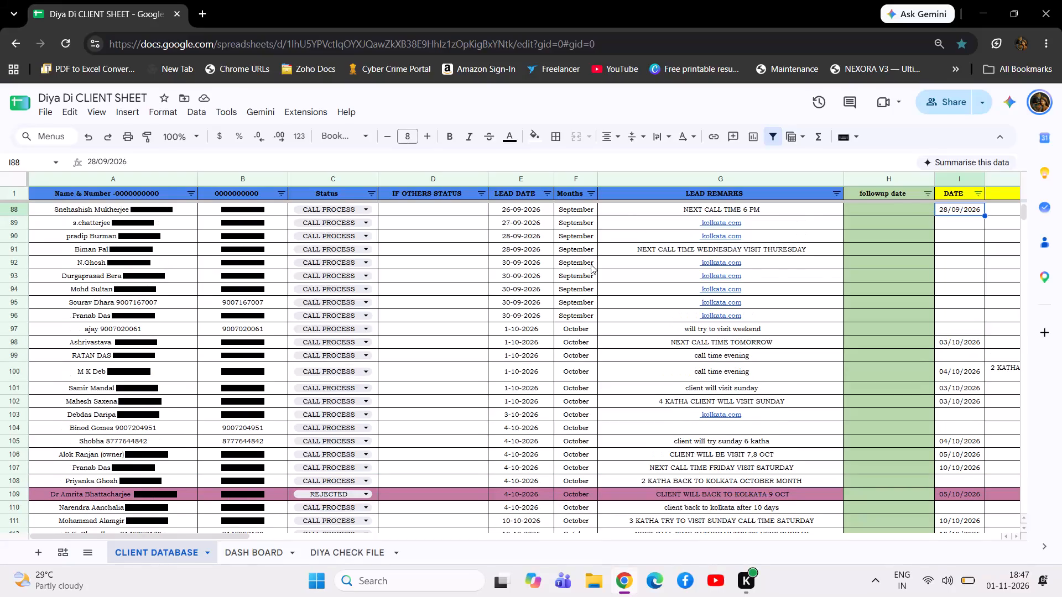
{"action": "key", "text": "Up"}
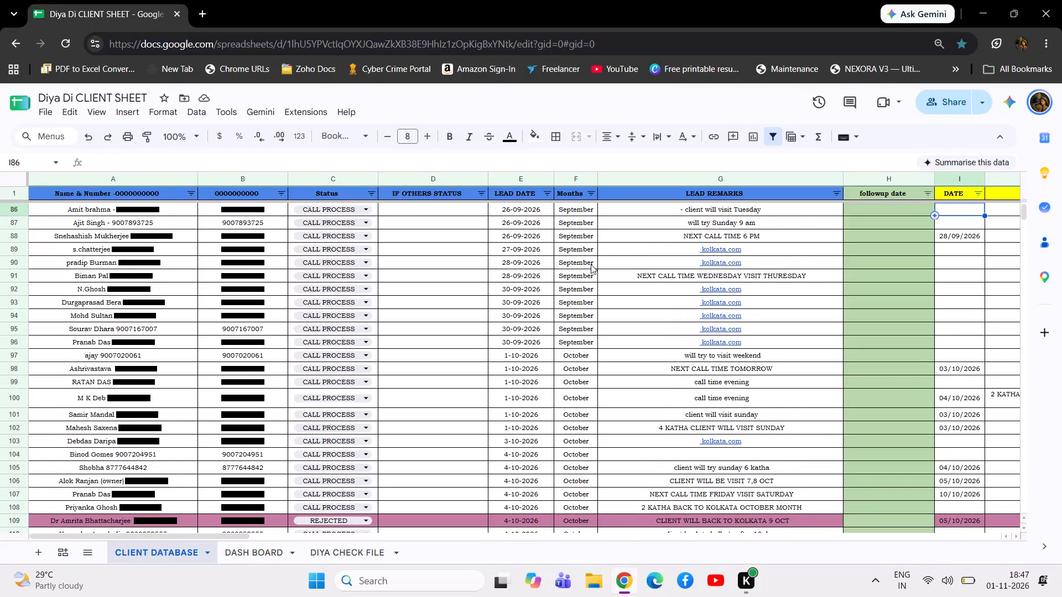
{"action": "key", "text": "Up"}
{"action": "key", "text": "Up"}
{"action": "key", "text": "Up"}
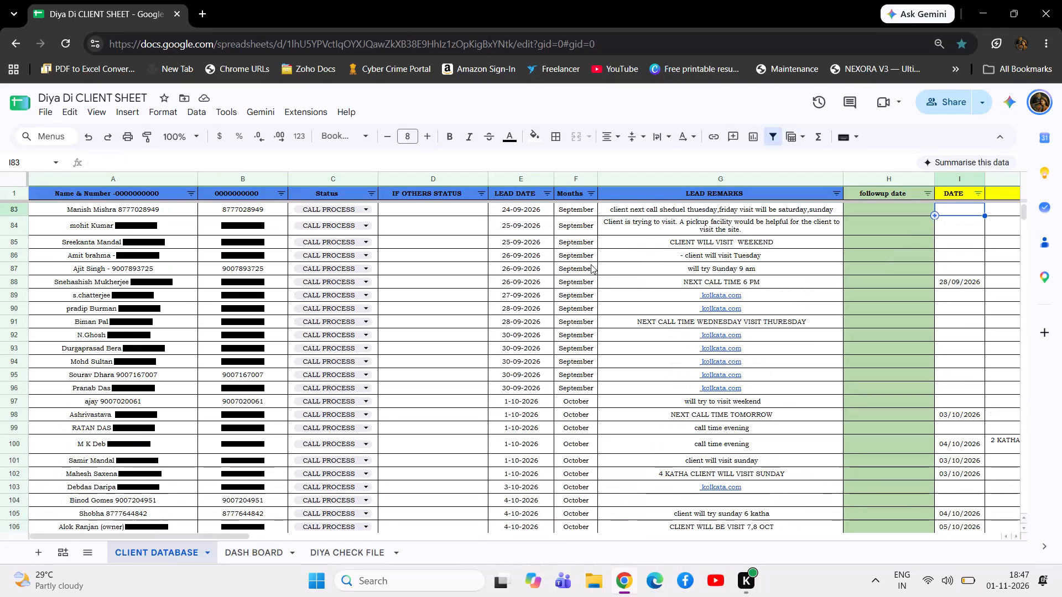
{"action": "key", "text": "Up"}
{"action": "key", "text": "Up"}
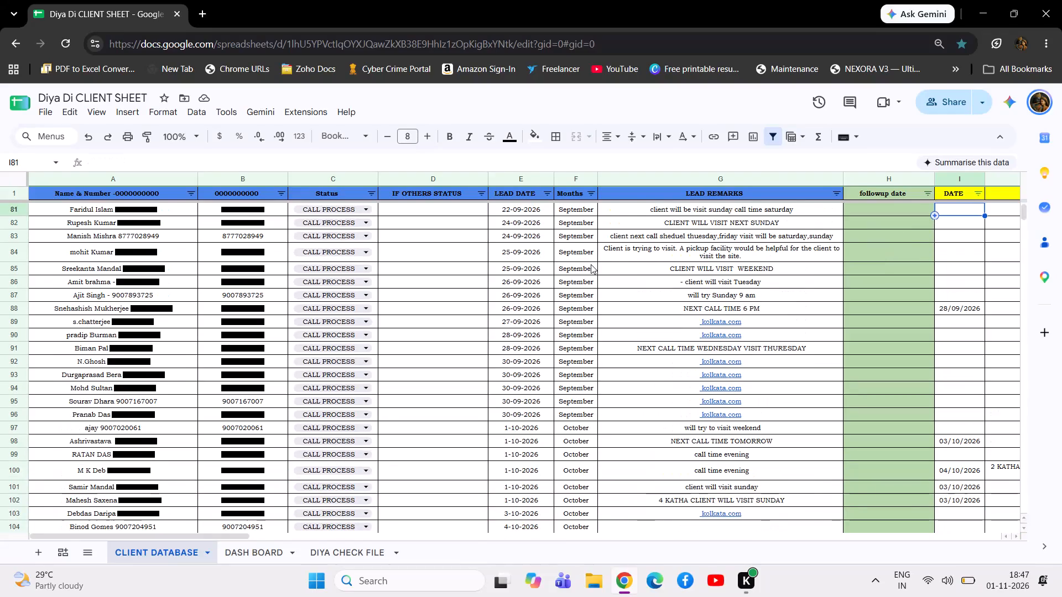
{"action": "key", "text": "Up"}
{"action": "key", "text": "Up"}
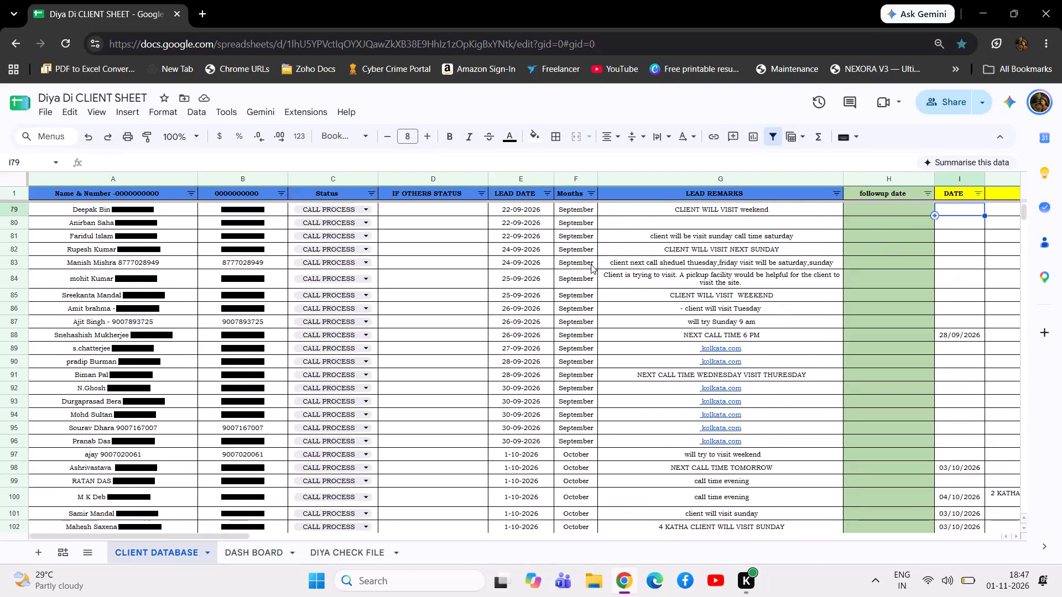
{"action": "key", "text": "Up"}
{"action": "key", "text": "Up"}
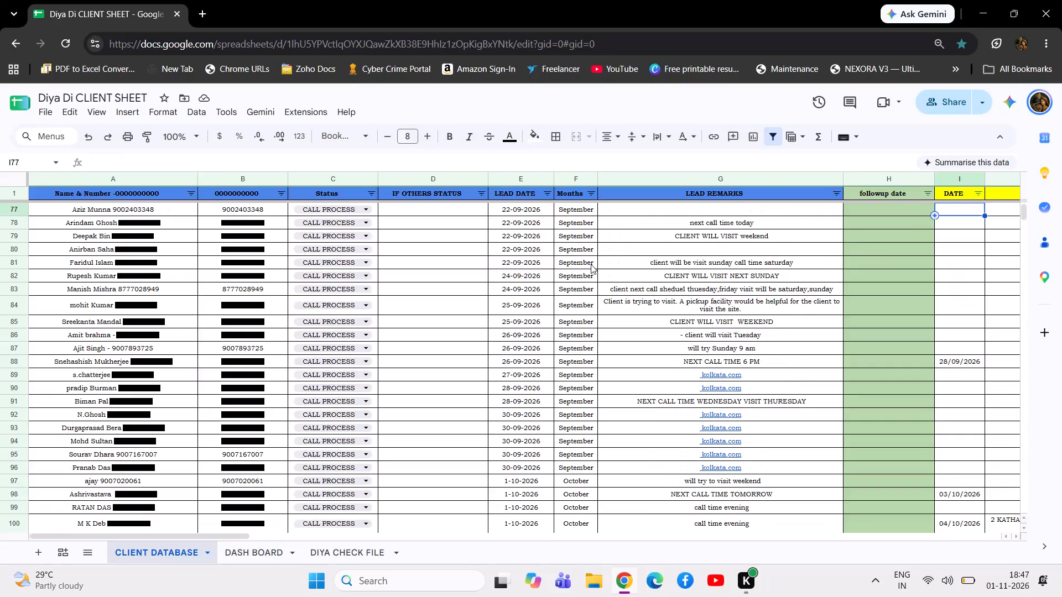
{"action": "key", "text": "Up"}
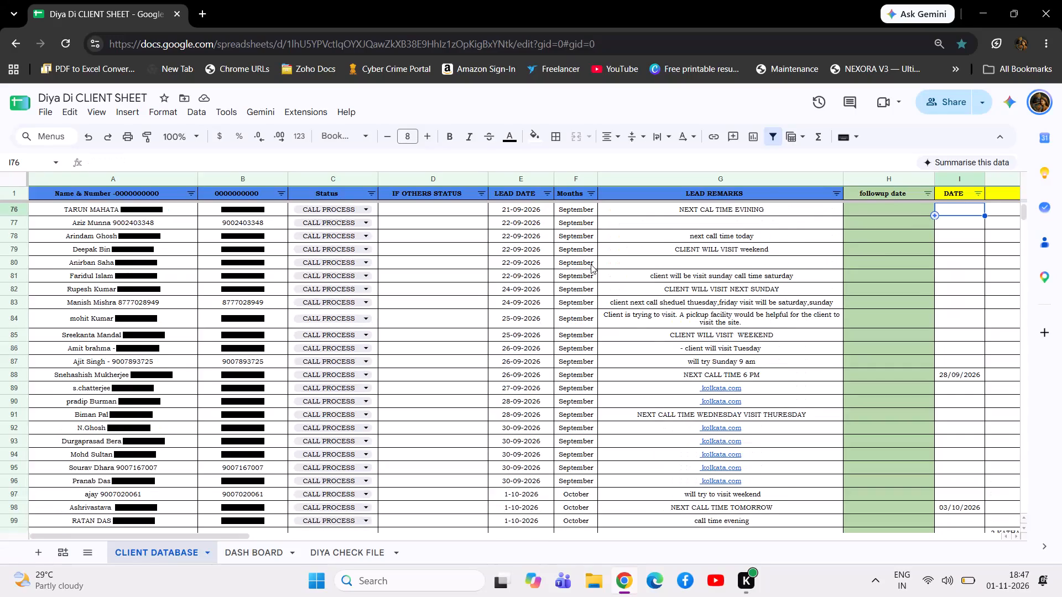
{"action": "key", "text": "Up"}
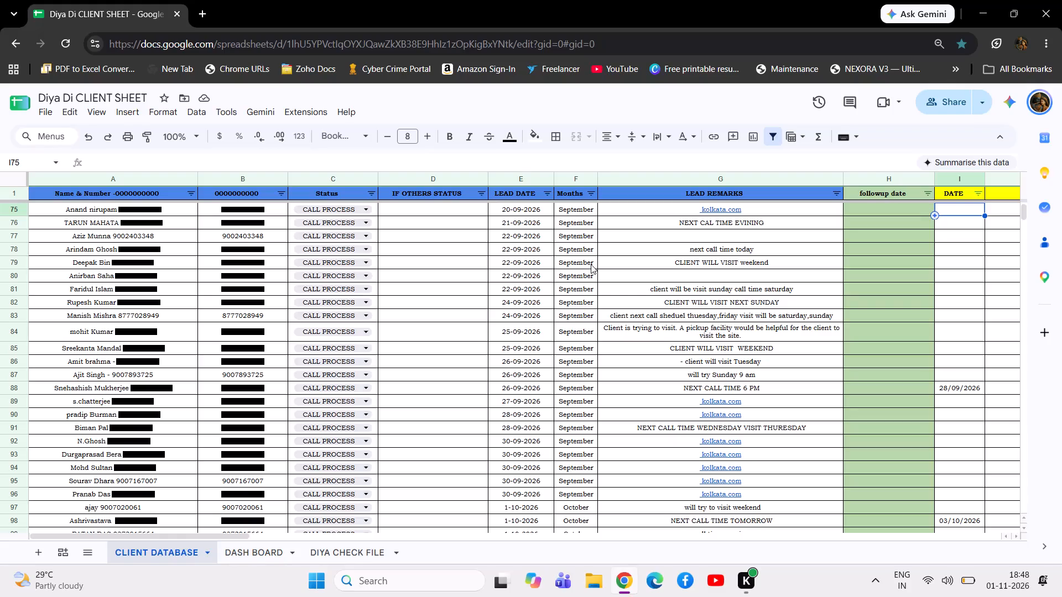
{"action": "key", "text": "Up"}
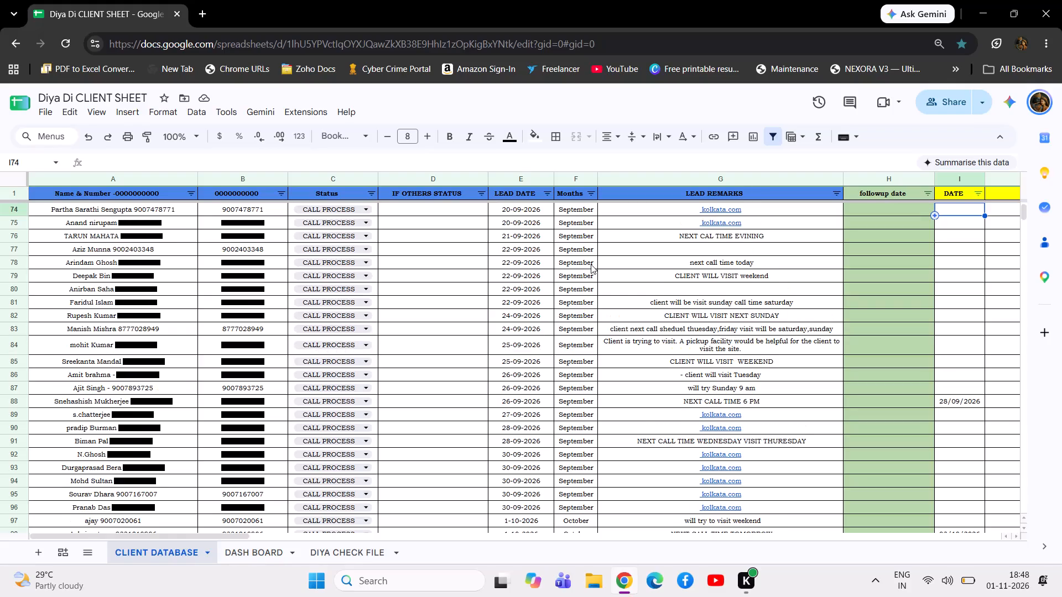
{"action": "key", "text": "Up"}
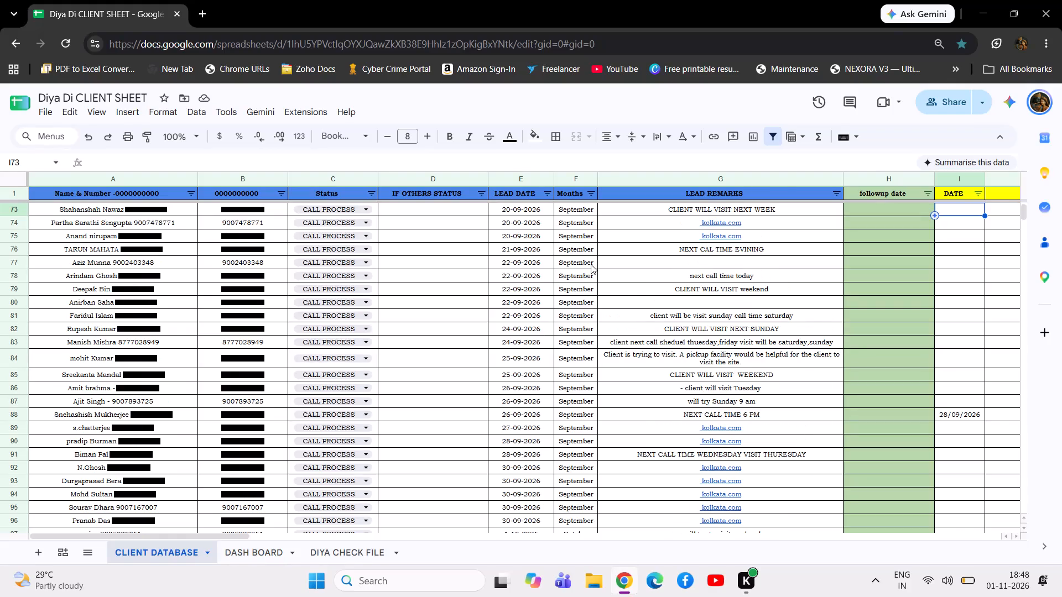
Review the mid-September leads' status, remarks and DATE entries upward from row 72 to row 61.
{"action": "key", "text": "Up"}
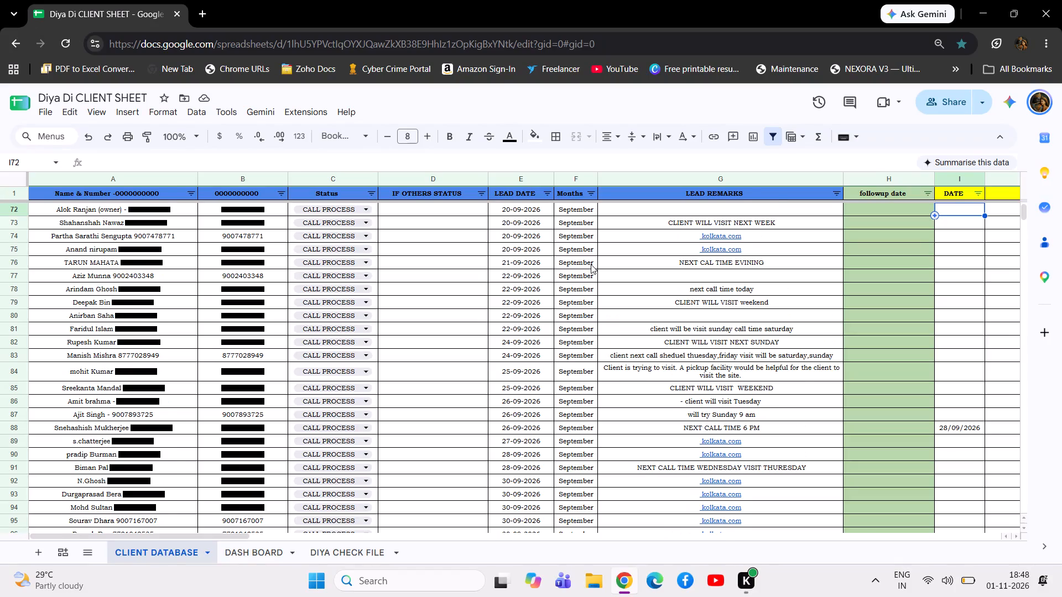
{"action": "key", "text": "Up"}
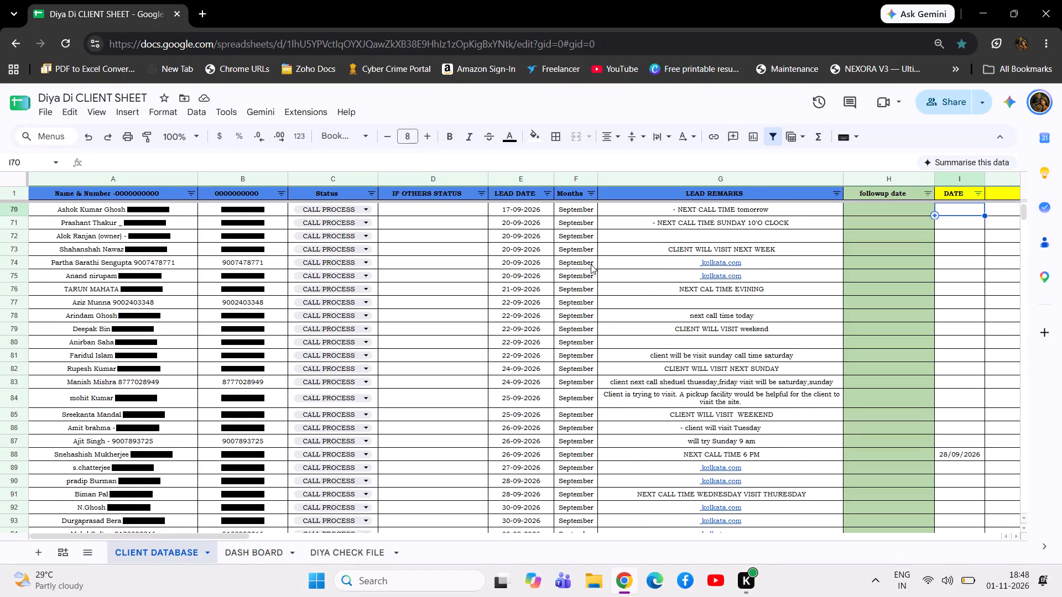
{"action": "key", "text": "Up"}
{"action": "key", "text": "Up"}
{"action": "key", "text": "Up"}
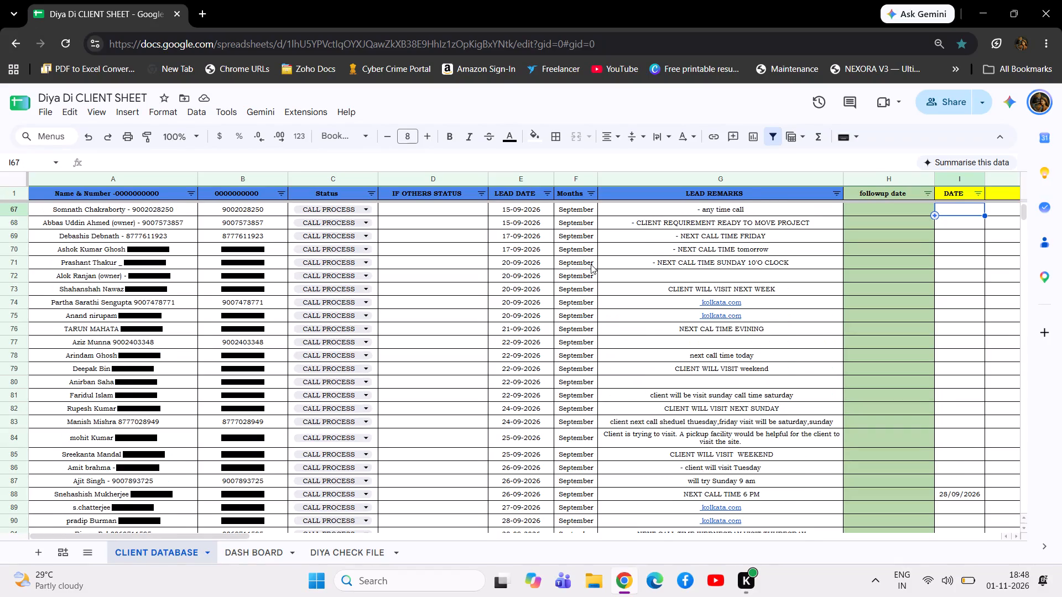
{"action": "key", "text": "Up"}
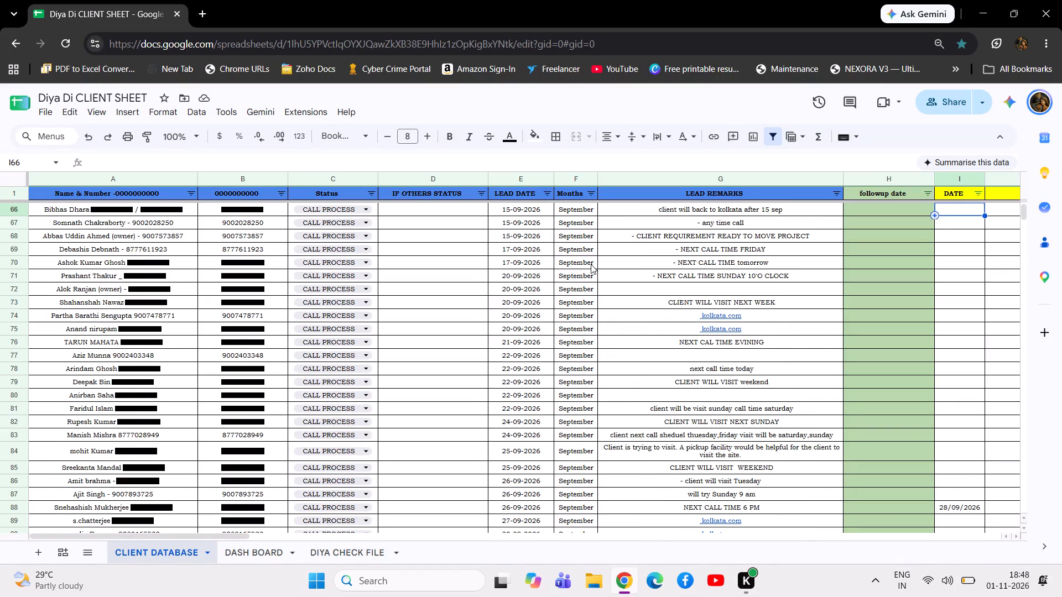
{"action": "key", "text": "Up"}
{"action": "key", "text": "Up"}
{"action": "key", "text": "Up"}
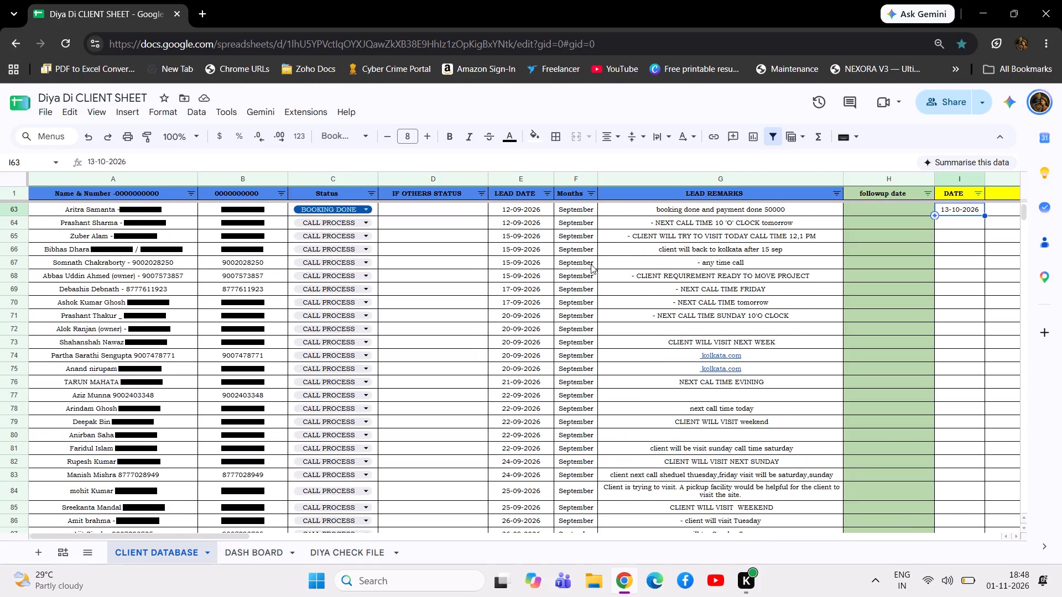
{"action": "key", "text": "Up"}
{"action": "key", "text": "Up"}
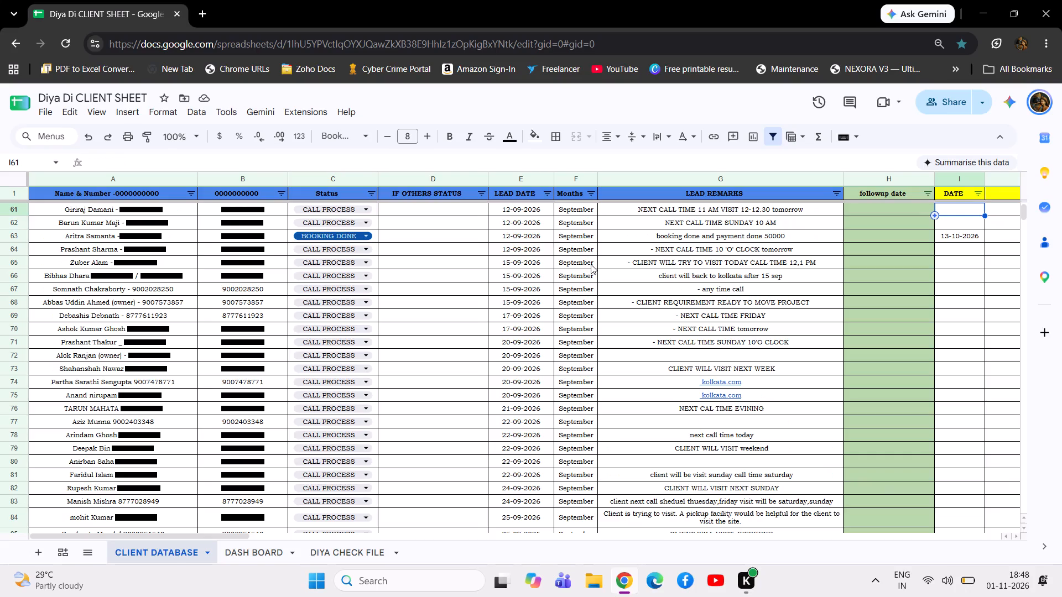
Review the September leads' remarks and DATE entries upward from row 60 to row 49, including the rejected clients.
{"action": "key", "text": "Up"}
{"action": "key", "text": "Up"}
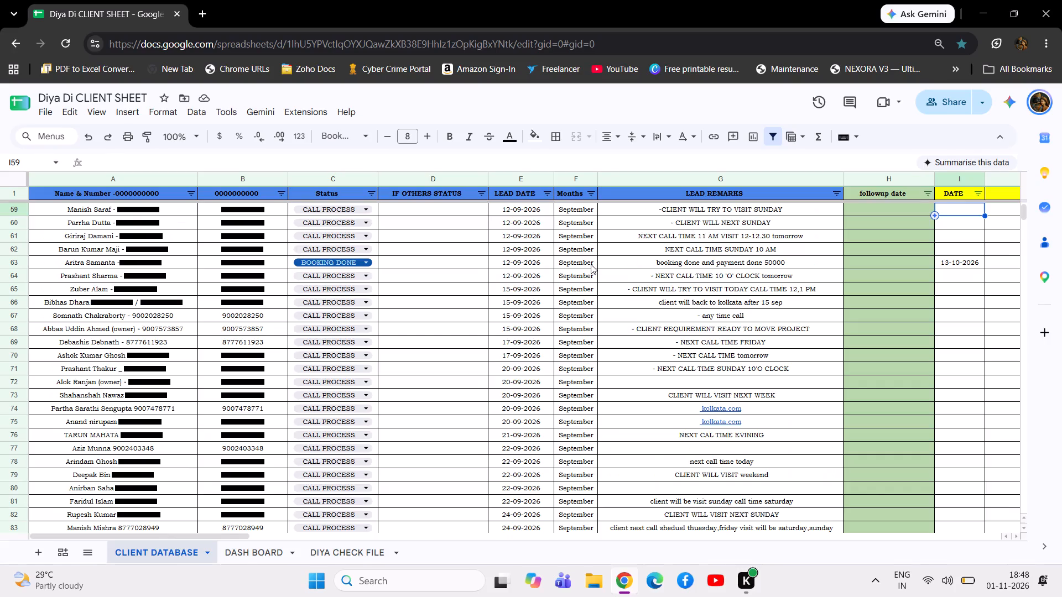
{"action": "key", "text": "Up"}
{"action": "key", "text": "Up"}
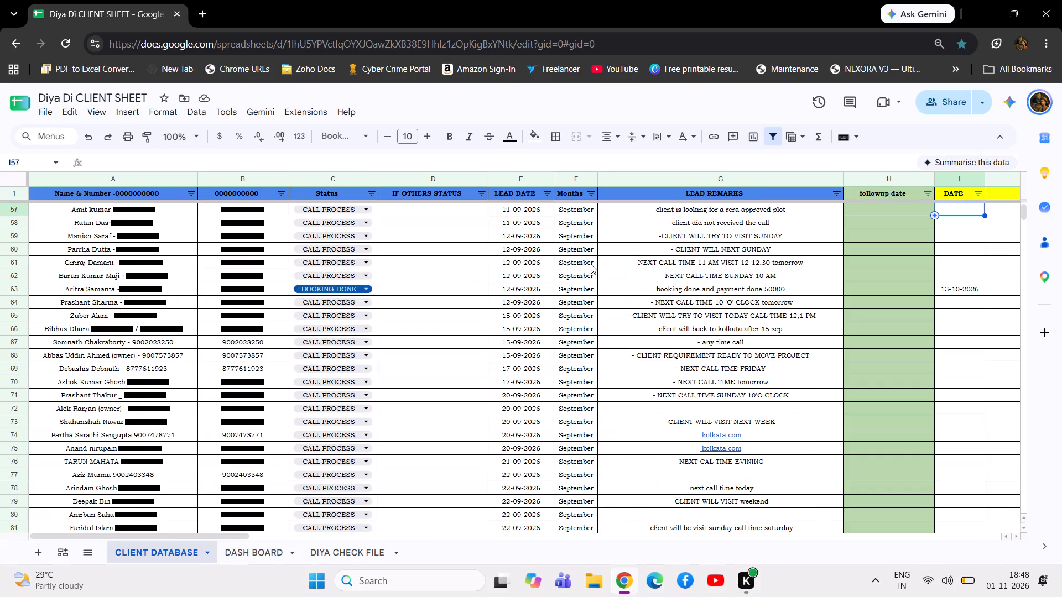
{"action": "key", "text": "Up"}
{"action": "key", "text": "Up"}
{"action": "key", "text": "Up"}
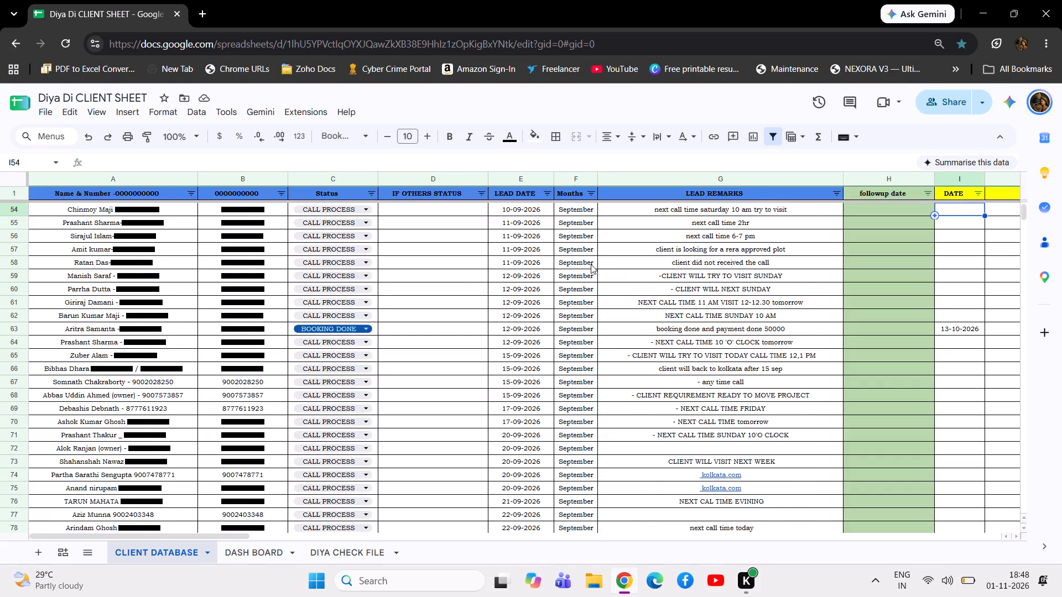
{"action": "key", "text": "Up"}
{"action": "key", "text": "Up"}
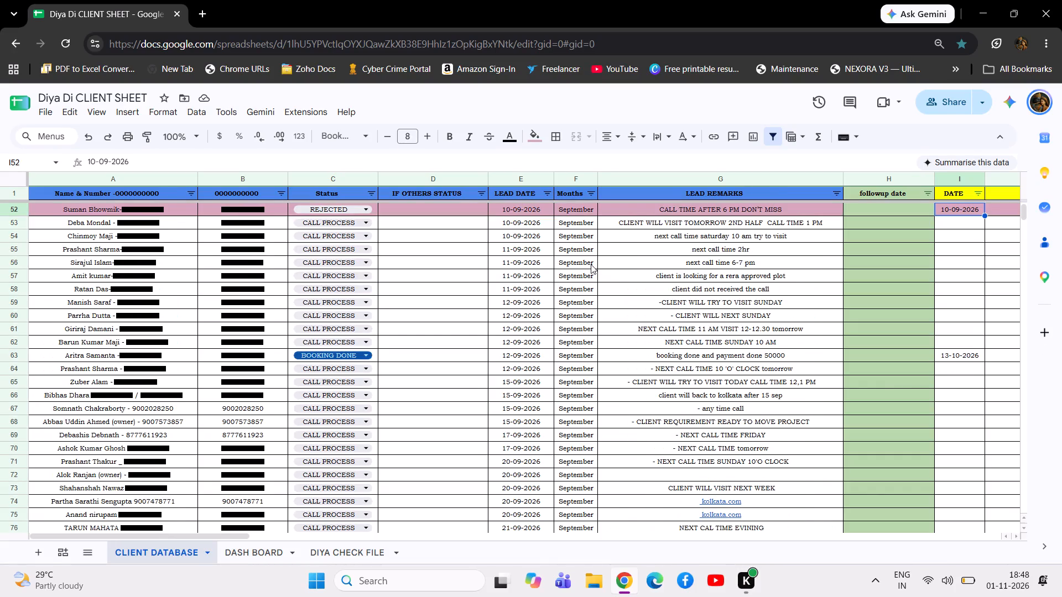
{"action": "key", "text": "Up"}
{"action": "key", "text": "Up"}
{"action": "key", "text": "Up"}
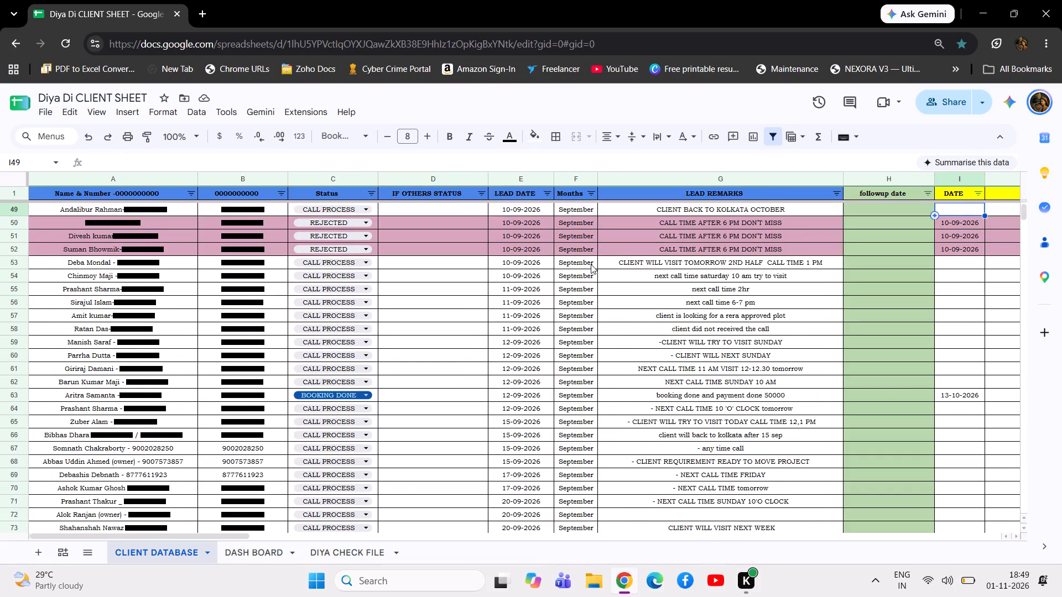
Review the early-September leads' status, remarks and DATE entries upward from row 48 to row 36.
{"action": "key", "text": "Up"}
{"action": "key", "text": "Up"}
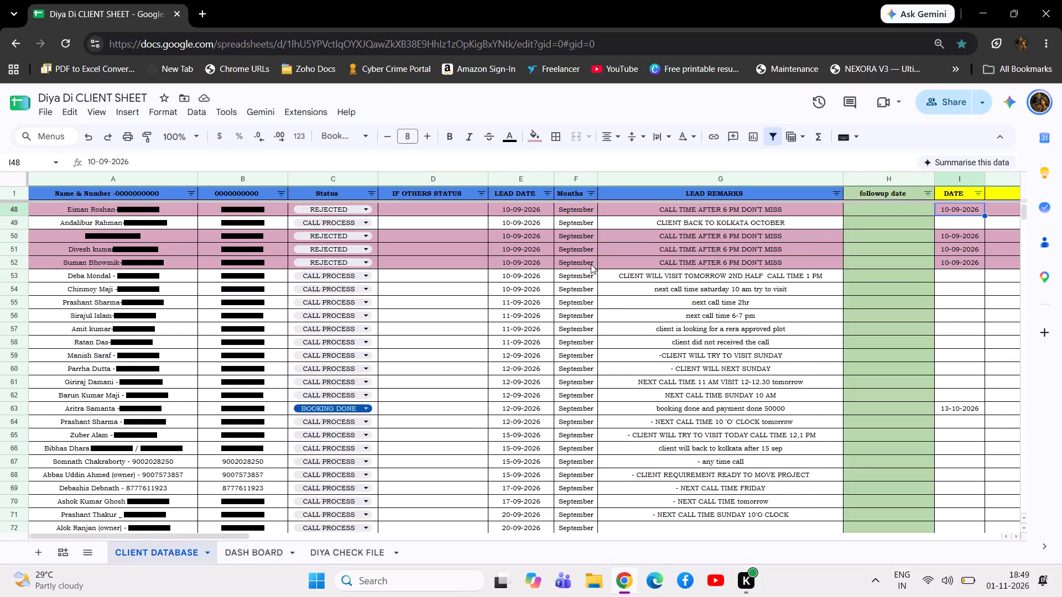
{"action": "key", "text": "Up"}
{"action": "key", "text": "Up"}
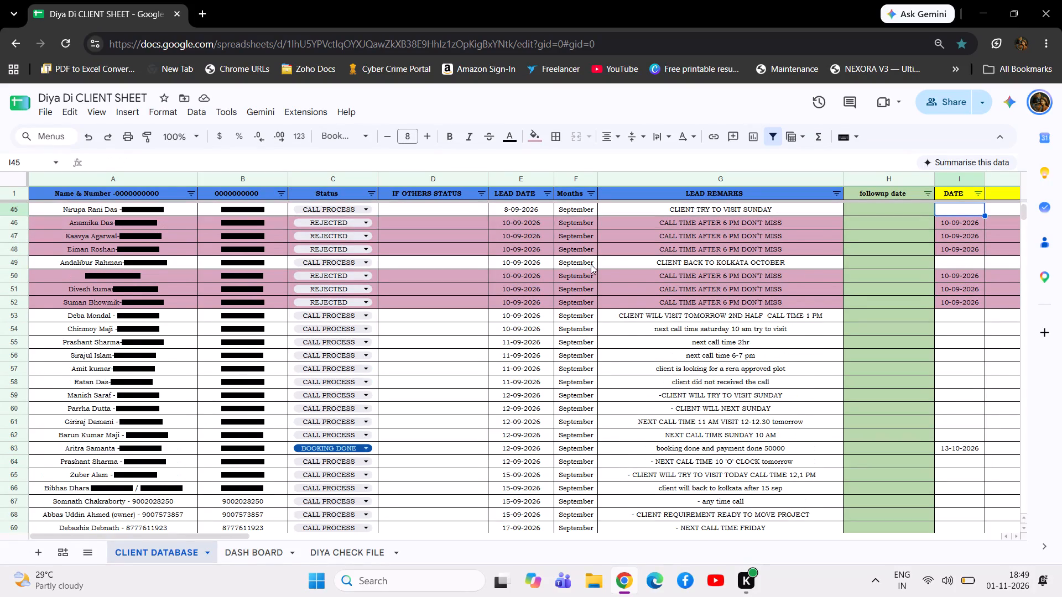
{"action": "key", "text": "Up"}
{"action": "key", "text": "Up"}
{"action": "key", "text": "Up"}
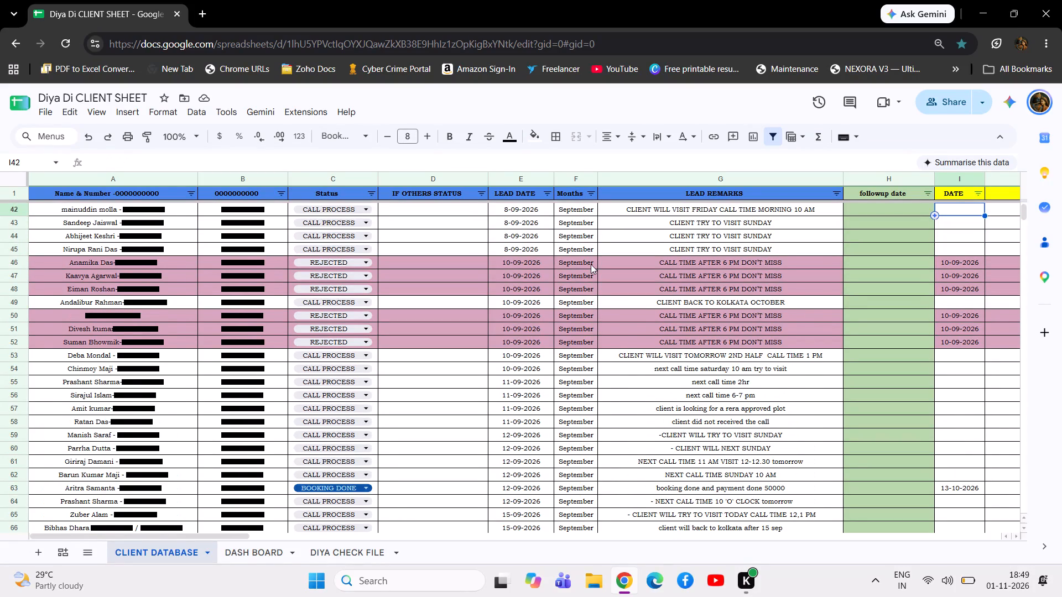
{"action": "key", "text": "Up"}
{"action": "key", "text": "Up"}
{"action": "key", "text": "Up"}
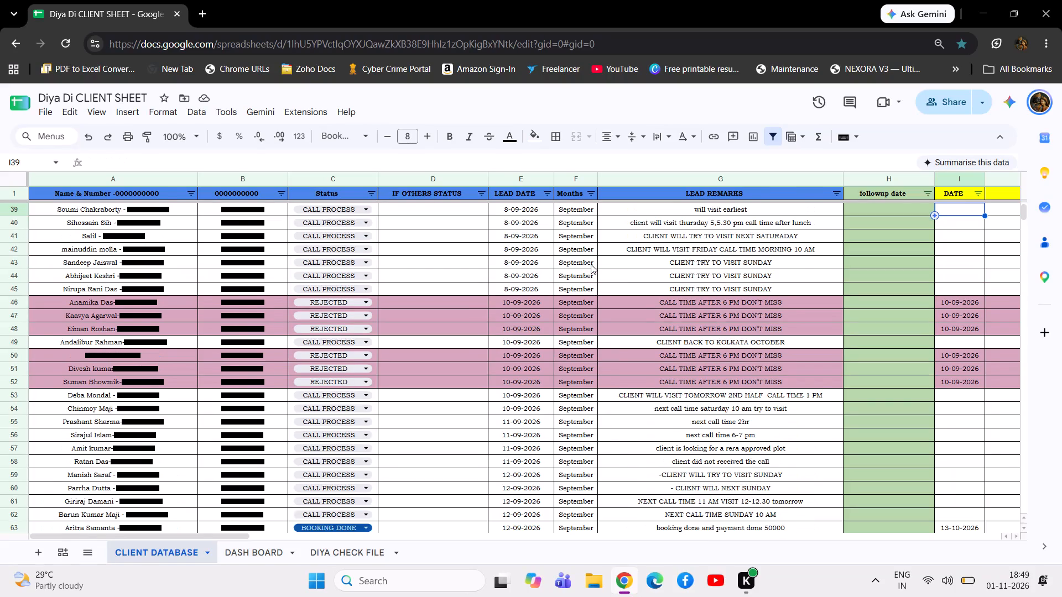
{"action": "key", "text": "Up"}
{"action": "key", "text": "Up"}
{"action": "key", "text": "Up"}
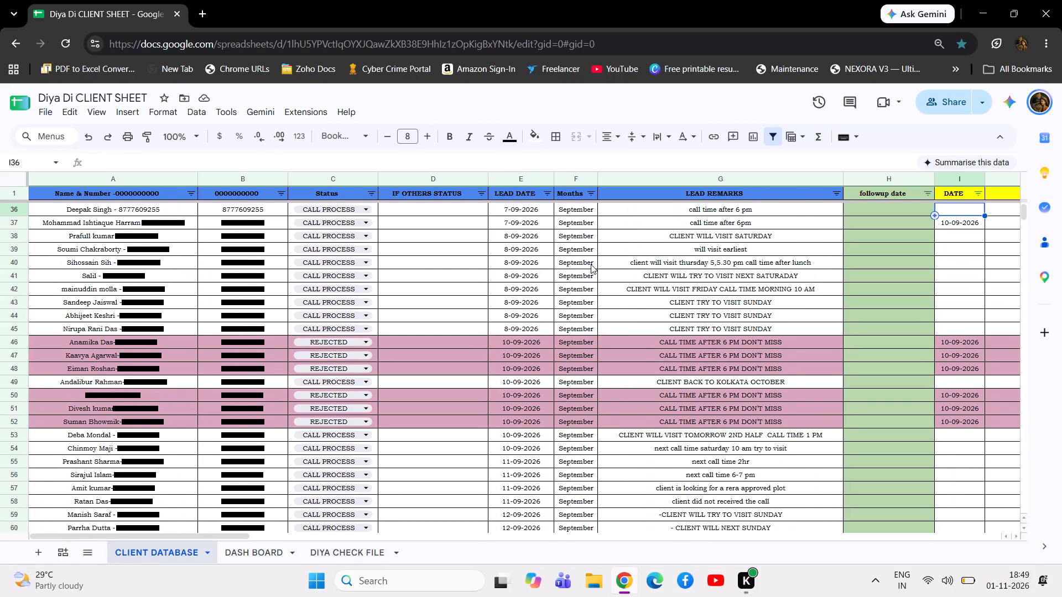
Review the remaining September leads' remarks and DATE entries upward from row 35 to row 25.
{"action": "key", "text": "Up"}
{"action": "key", "text": "Up"}
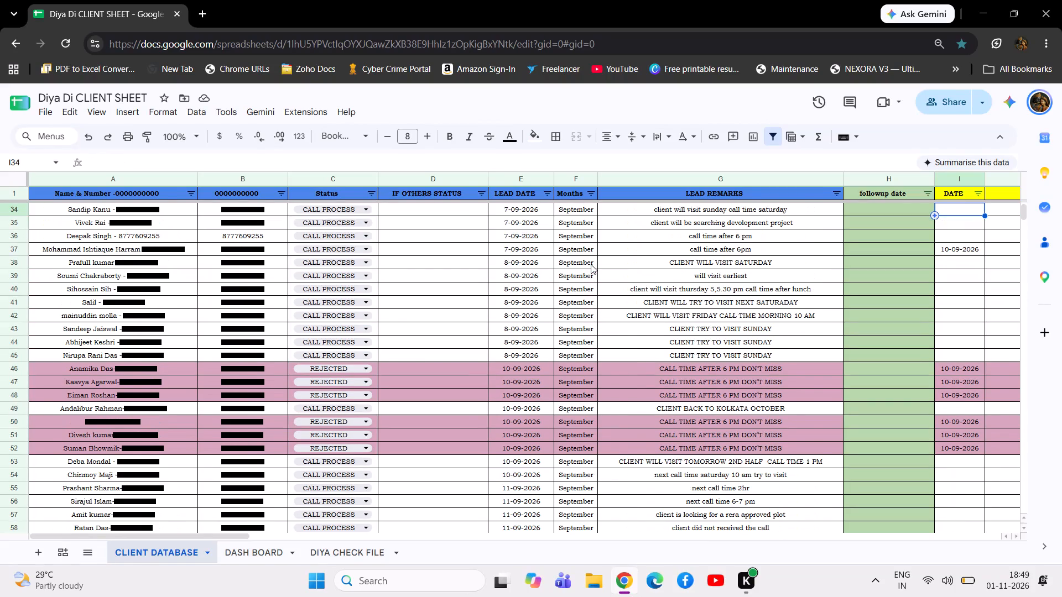
{"action": "key", "text": "Up"}
{"action": "key", "text": "Up"}
{"action": "key", "text": "Up"}
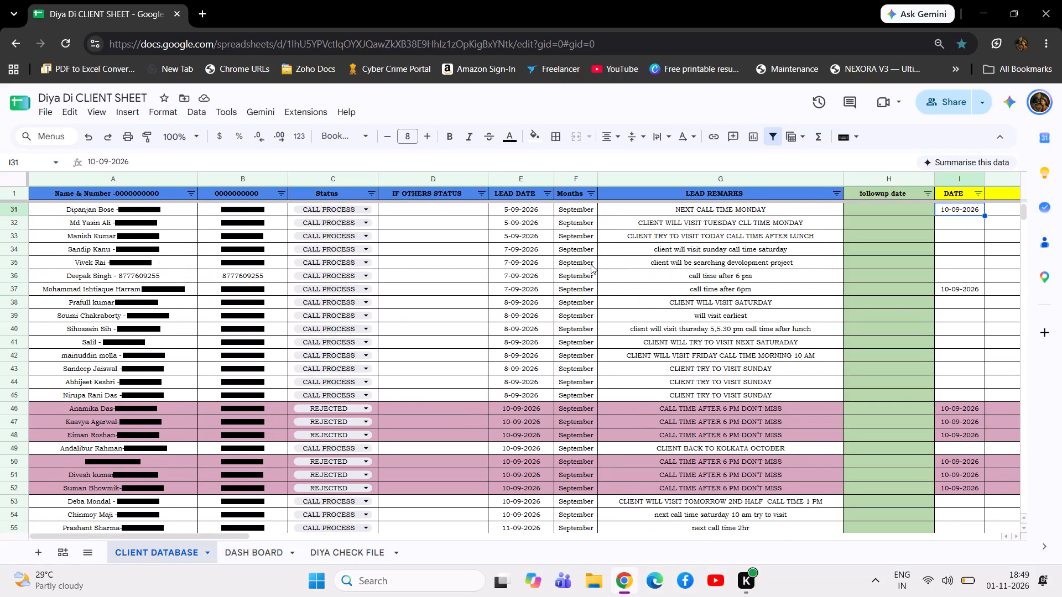
{"action": "key", "text": "Up"}
{"action": "key", "text": "Up"}
{"action": "key", "text": "Up"}
{"action": "key", "text": "Up"}
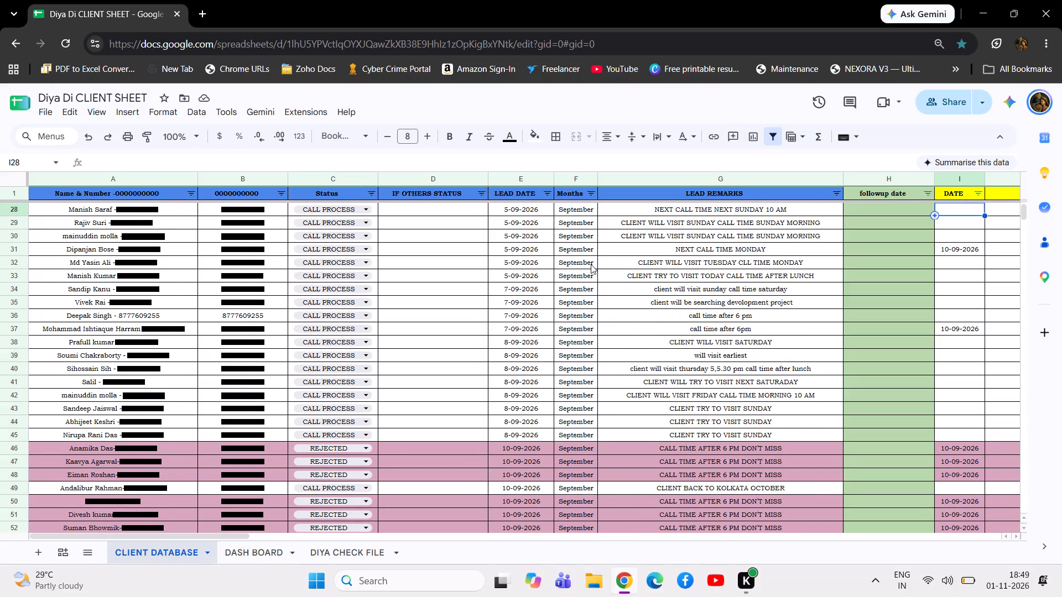
{"action": "key", "text": "Up"}
{"action": "key", "text": "Up"}
{"action": "key", "text": "Up"}
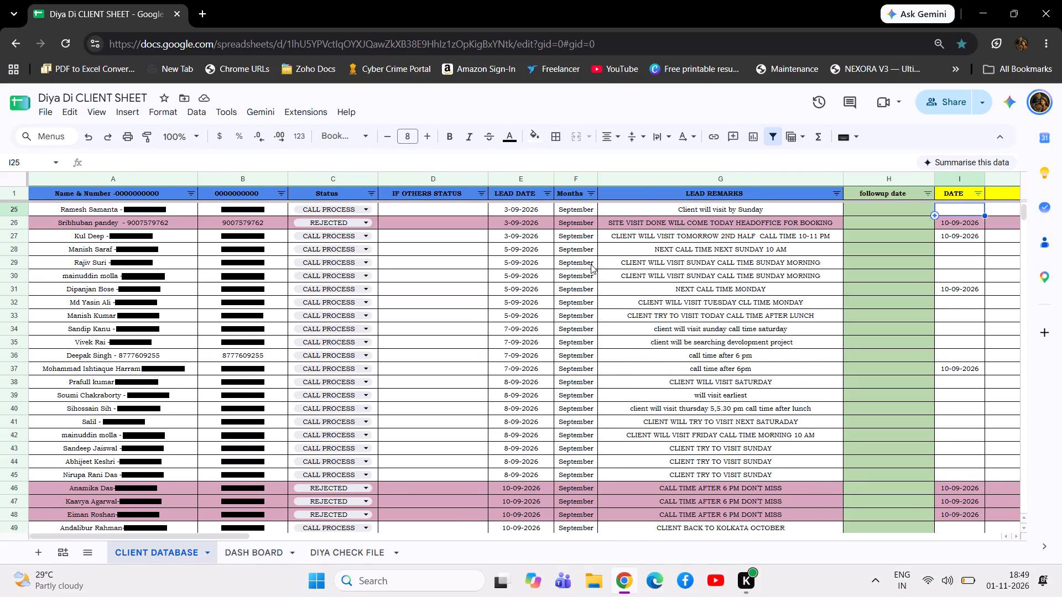
Review the August leads' status, remarks and DATE entries upward from row 24 to row 13.
{"action": "key", "text": "Up"}
{"action": "key", "text": "Up"}
{"action": "key", "text": "Up"}
{"action": "key", "text": "Up"}
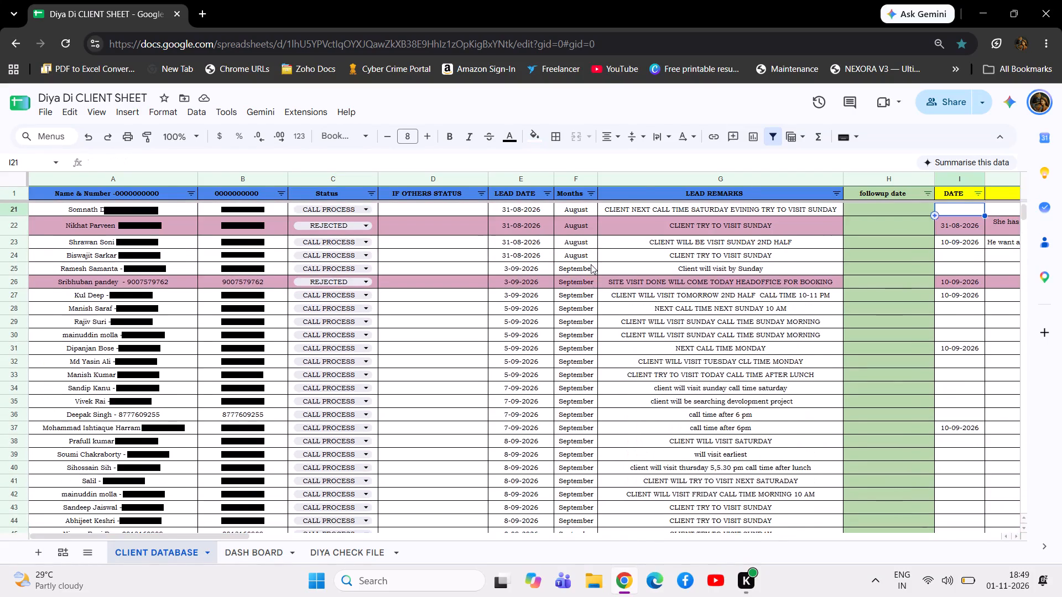
{"action": "key", "text": "Up"}
{"action": "key", "text": "Up"}
{"action": "key", "text": "Up"}
{"action": "key", "text": "Up"}
{"action": "key", "text": "Up"}
{"action": "key", "text": "Up"}
{"action": "key", "text": "Up"}
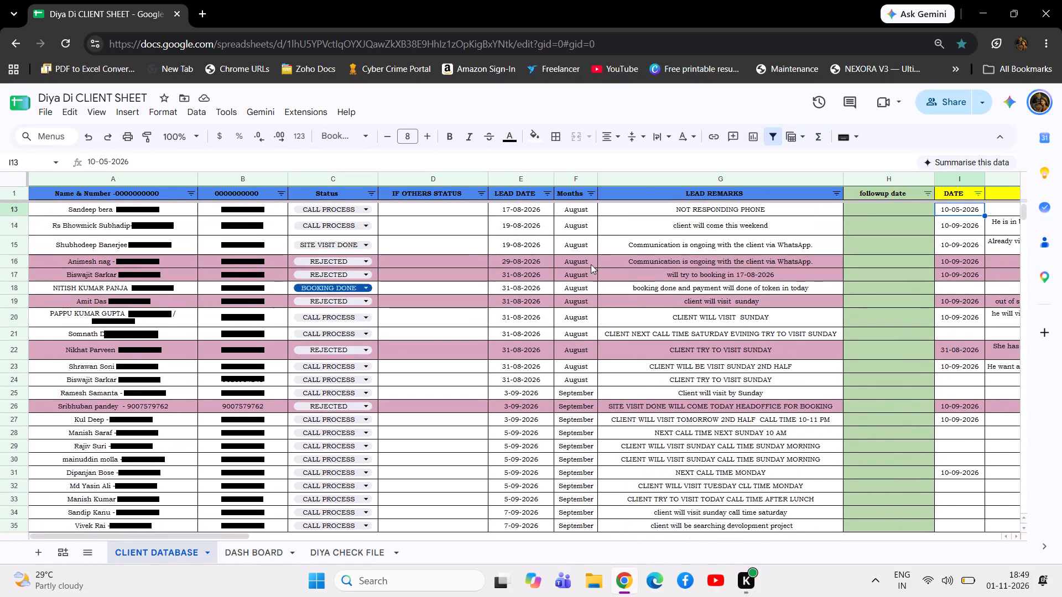
Review the earliest August leads in the DATE column upward from row 12 to the header in row 1.
{"action": "key", "text": "Up"}
{"action": "key", "text": "Up"}
{"action": "key", "text": "Up"}
{"action": "key", "text": "Up"}
{"action": "key", "text": "Up"}
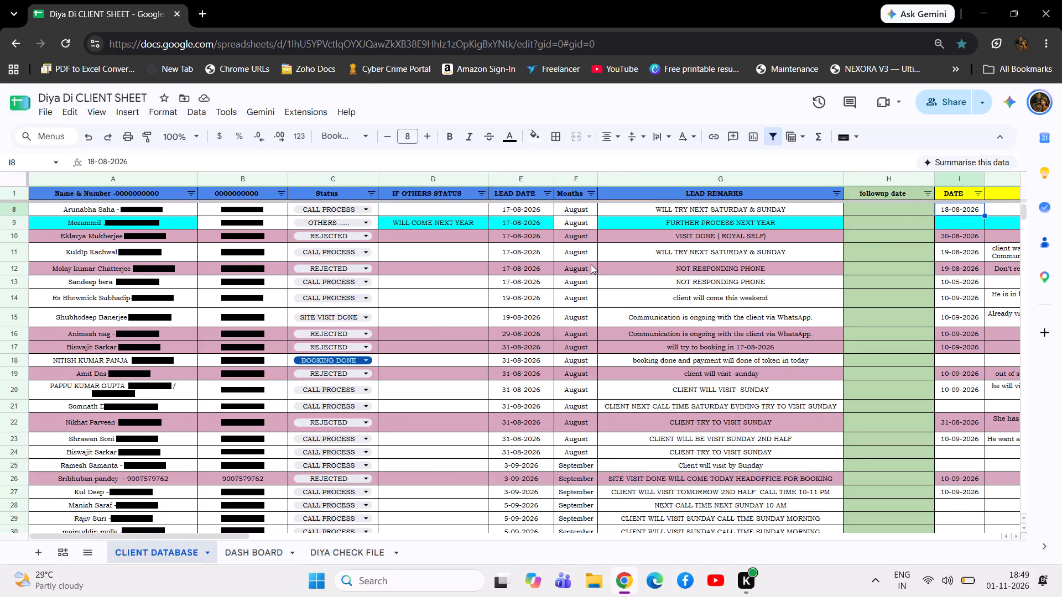
{"action": "key", "text": "Up"}
{"action": "key", "text": "Up"}
{"action": "key", "text": "Up"}
{"action": "key", "text": "Up"}
{"action": "key", "text": "Up"}
{"action": "key", "text": "Up"}
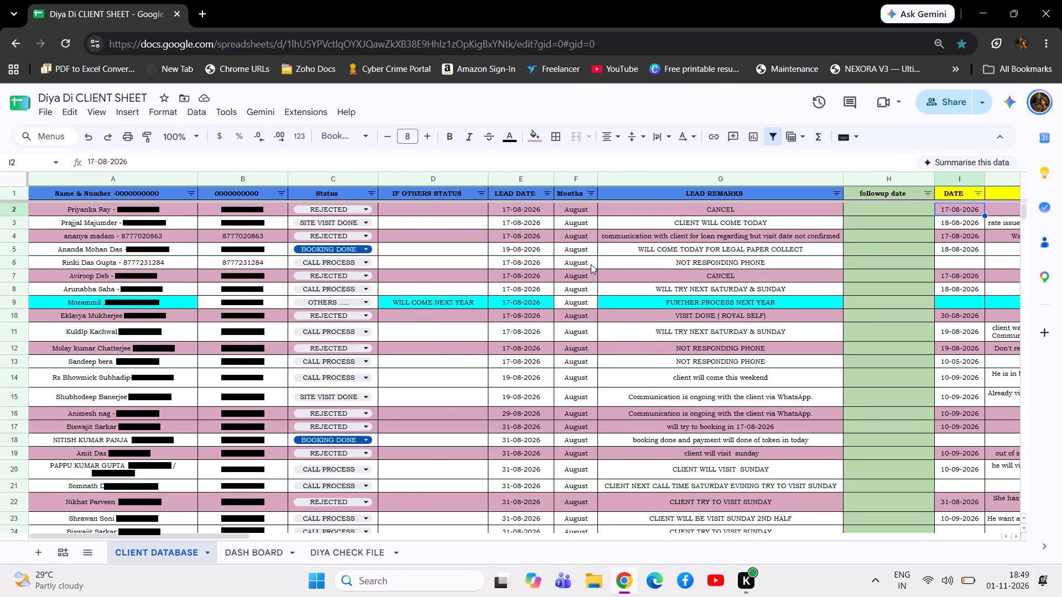
{"action": "key", "text": "Up"}
{"action": "key", "text": "Up"}
{"action": "key", "text": "Up"}
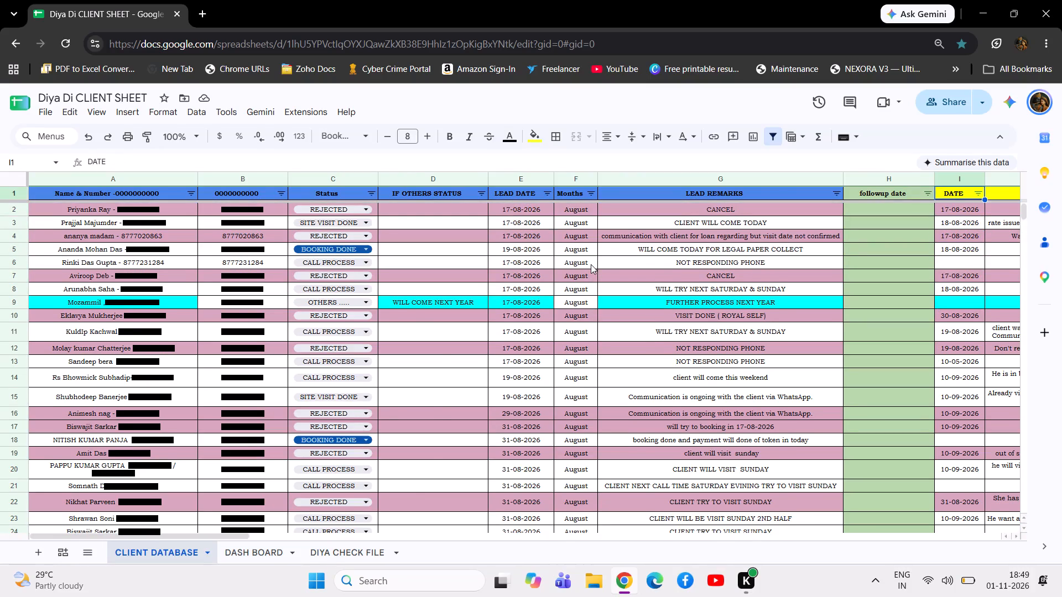
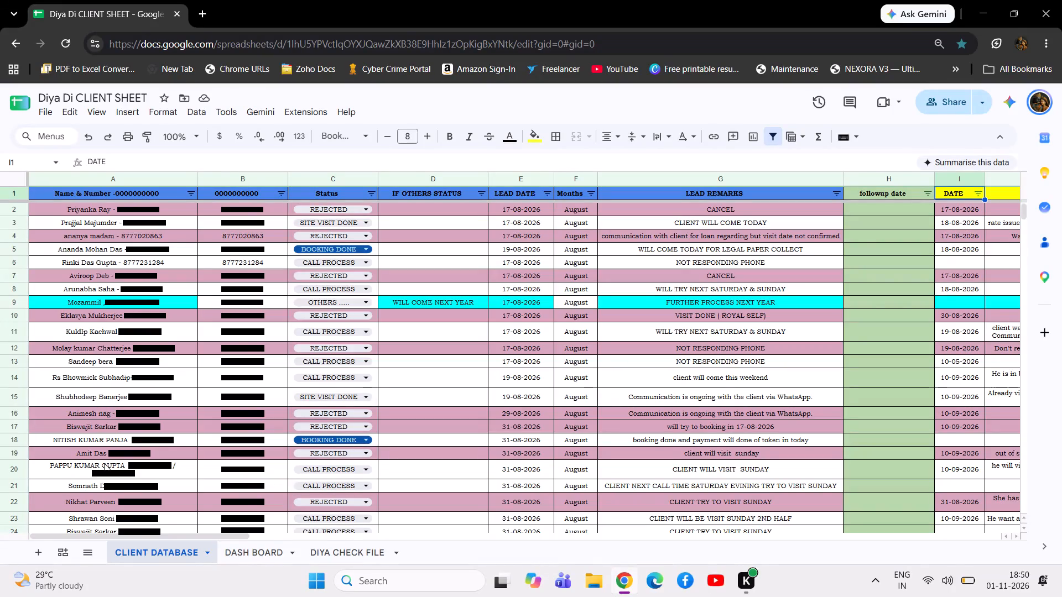
Review the late-August and early-September client names and leads downward from row 23 to row 36.
{"action": "left_click", "coordinate": [111, 519]}
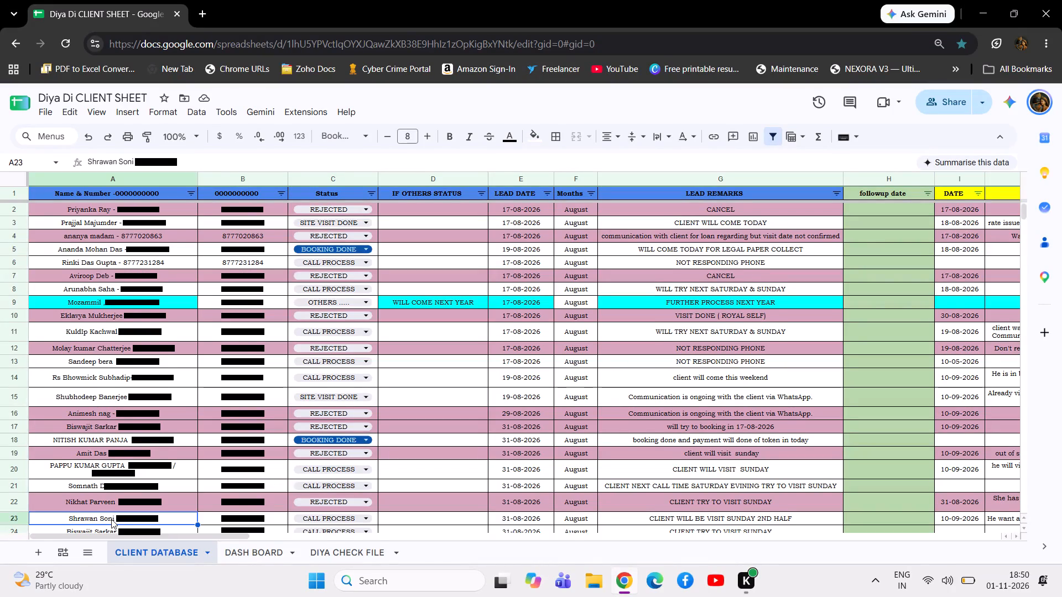
{"action": "key", "text": "Down"}
{"action": "key", "text": "Down"}
{"action": "key", "text": "Down"}
{"action": "key", "text": "Down"}
{"action": "key", "text": "Down"}
{"action": "key", "text": "Down"}
{"action": "key", "text": "Down"}
{"action": "key", "text": "Down"}
{"action": "key", "text": "Down"}
{"action": "key", "text": "Down"}
{"action": "key", "text": "Down"}
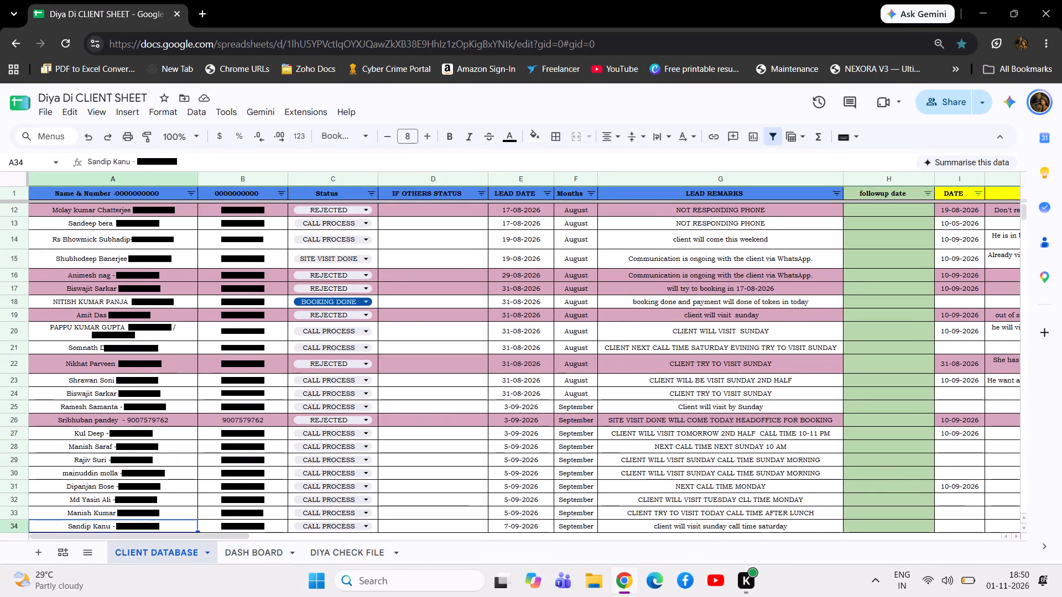
{"action": "key", "text": "Down"}
{"action": "key", "text": "Down"}
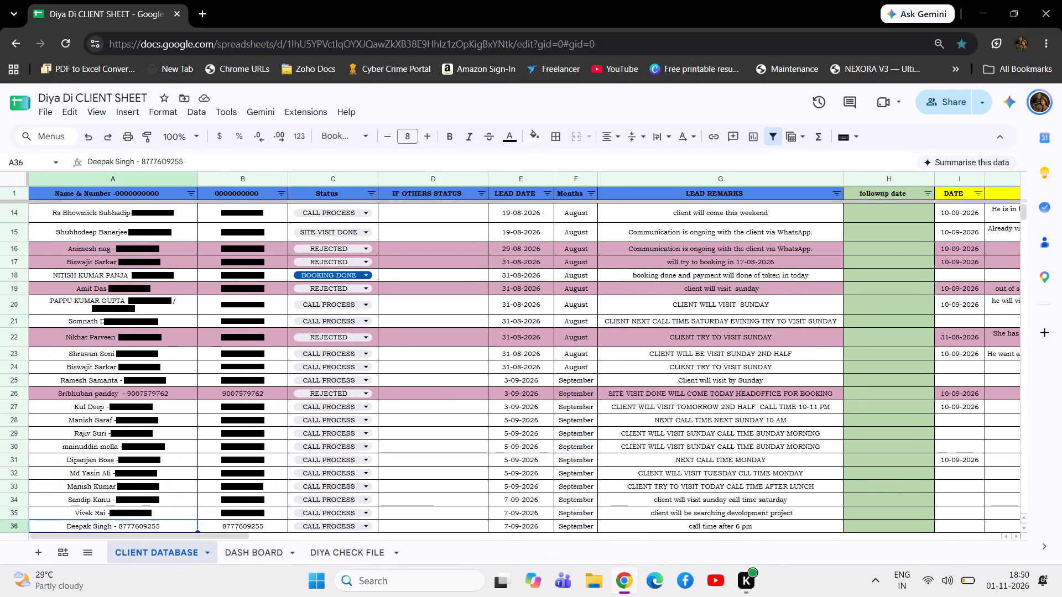
Review the early-September leads' names, statuses and remarks downward from row 37 to row 45.
{"action": "key", "text": "Down"}
{"action": "key", "text": "Down"}
{"action": "key", "text": "Down"}
{"action": "key", "text": "Down"}
{"action": "key", "text": "Down"}
{"action": "key", "text": "Down"}
{"action": "key", "text": "Down"}
{"action": "key", "text": "Down"}
{"action": "key", "text": "Down"}
Review the 10 September leads' names, statuses and remarks downward from row 46 to row 54.
{"action": "key", "text": "Down"}
{"action": "key", "text": "Down"}
{"action": "key", "text": "Down"}
{"action": "key", "text": "Down"}
{"action": "key", "text": "Down"}
{"action": "key", "text": "Down"}
{"action": "key", "text": "Down"}
{"action": "key", "text": "Down"}
{"action": "key", "text": "Down"}
Review the 11 and 12 September leads' names, statuses and remarks downward from row 55 to row 64.
{"action": "key", "text": "Down"}
{"action": "key", "text": "Down"}
{"action": "key", "text": "Down"}
{"action": "key", "text": "Down"}
{"action": "key", "text": "Down"}
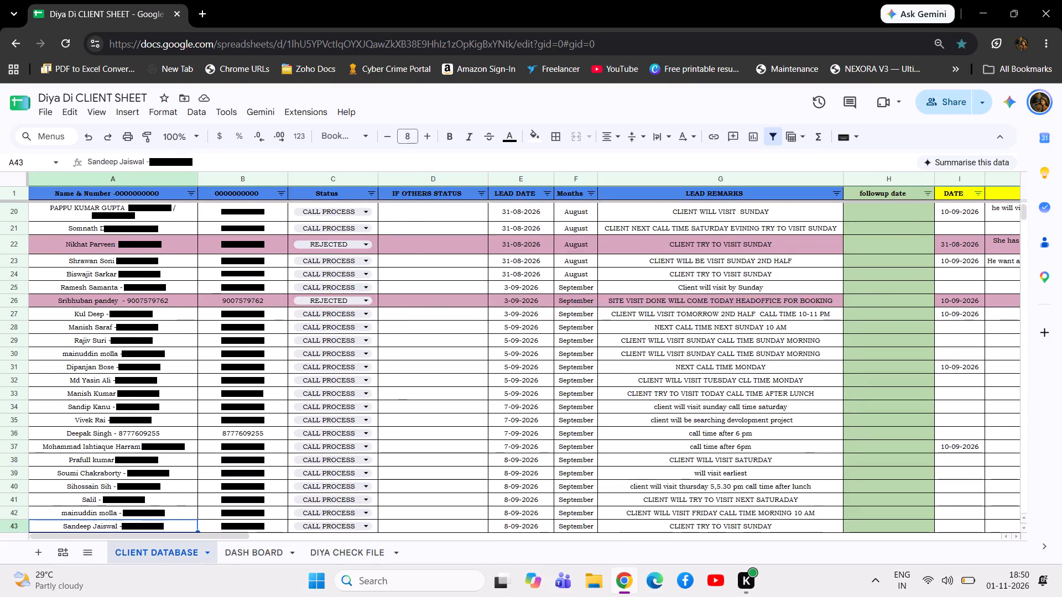
{"action": "key", "text": "Down"}
{"action": "key", "text": "Down"}
{"action": "key", "text": "Down"}
{"action": "key", "text": "Down"}
{"action": "key", "text": "Down"}
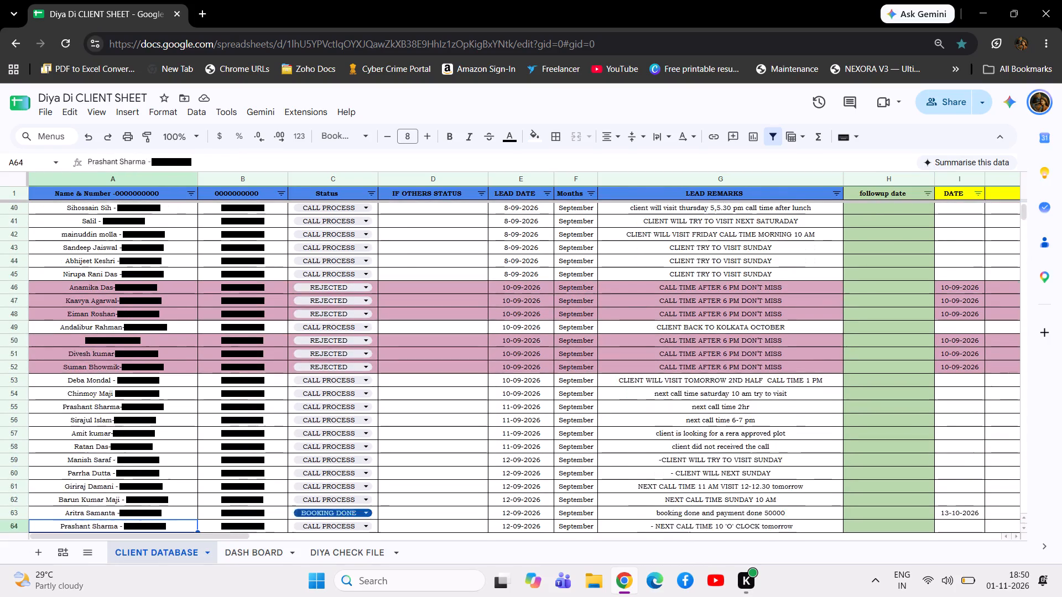
Review the mid-September leads' names, statuses and remarks downward from row 65 to row 76.
{"action": "key", "text": "Down"}
{"action": "key", "text": "Down"}
{"action": "key", "text": "Down"}
{"action": "key", "text": "Down"}
{"action": "key", "text": "Down"}
{"action": "key", "text": "Down"}
{"action": "key", "text": "Down"}
{"action": "key", "text": "Down"}
{"action": "key", "text": "Down"}
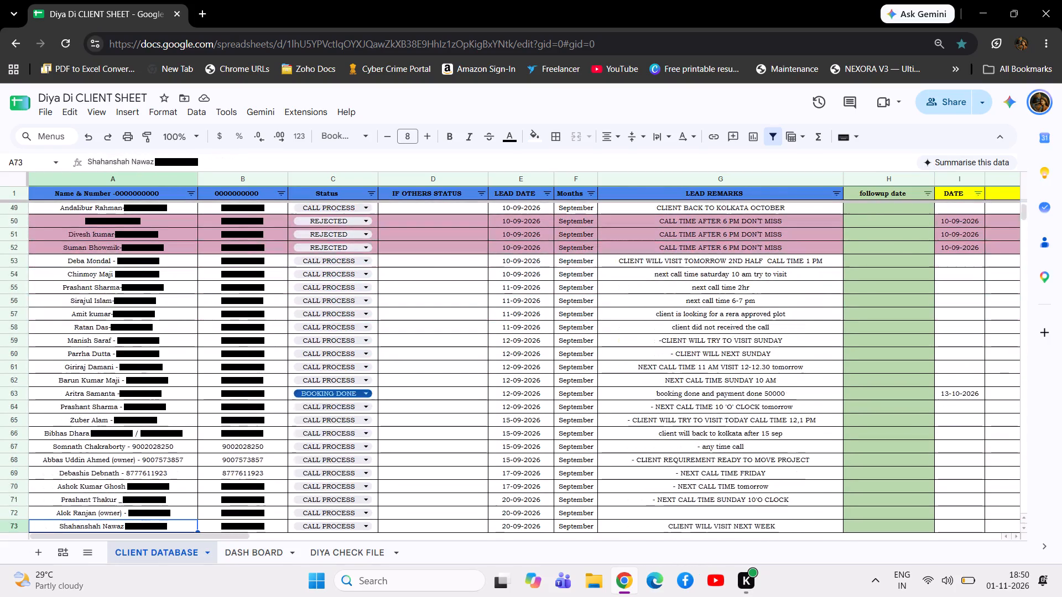
{"action": "key", "text": "Down"}
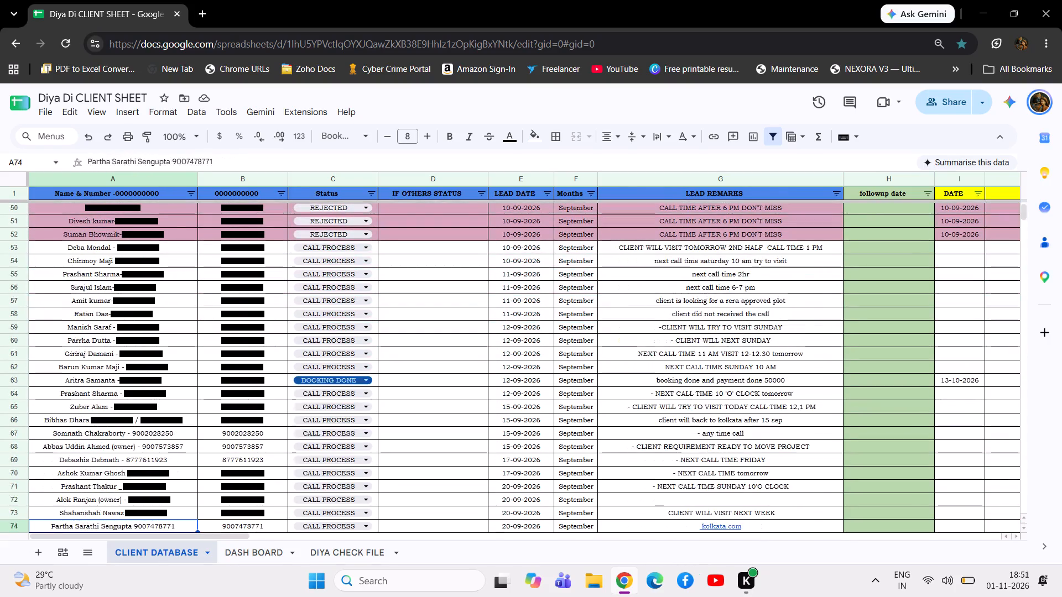
{"action": "key", "text": "Down"}
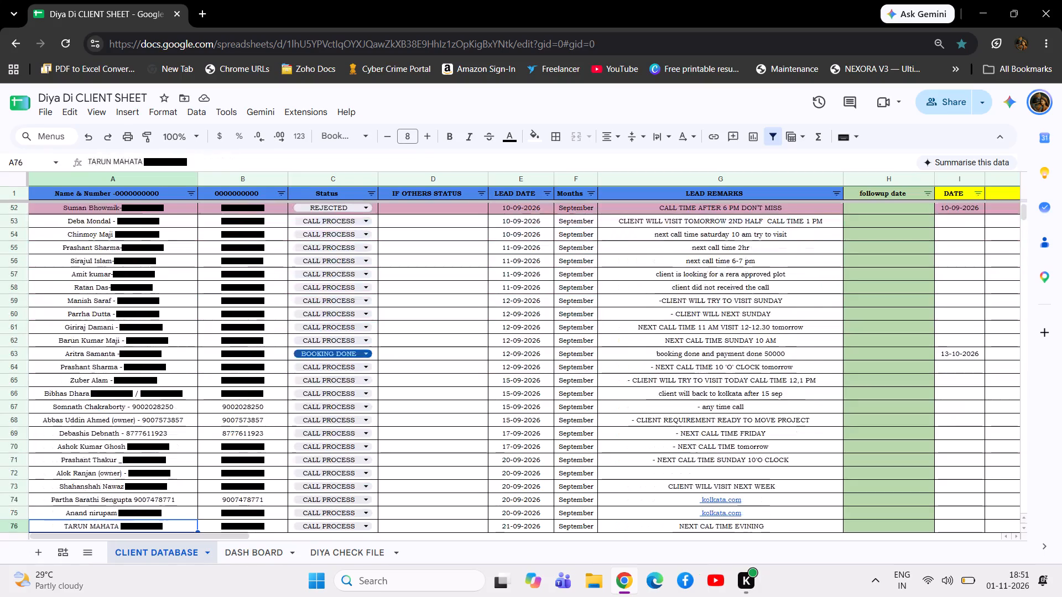
Review the 22 to 26 September leads' names, statuses and remarks downward from row 77 to row 88.
{"action": "key", "text": "Down"}
{"action": "key", "text": "Down"}
{"action": "key", "text": "Down"}
{"action": "key", "text": "Down"}
{"action": "key", "text": "Down"}
{"action": "key", "text": "Down"}
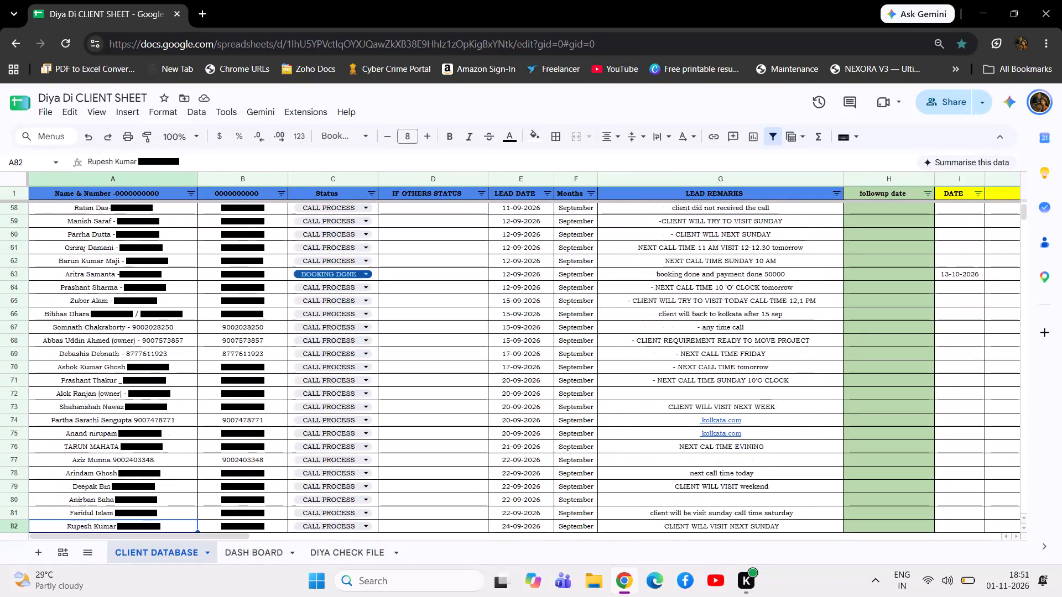
{"action": "key", "text": "Down"}
{"action": "key", "text": "Down"}
{"action": "key", "text": "Down"}
{"action": "key", "text": "Down"}
{"action": "key", "text": "Down"}
{"action": "key", "text": "Down"}
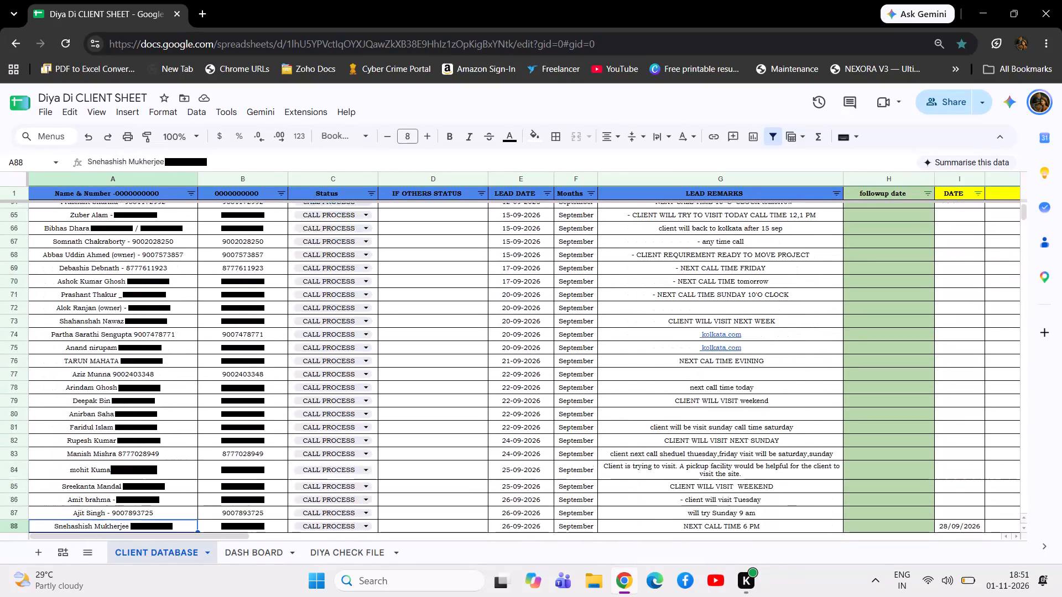
Review the last September leads' names, statuses and remarks downward from row 89 to row 96.
{"action": "key", "text": "Down"}
{"action": "key", "text": "Down"}
{"action": "key", "text": "Down"}
{"action": "key", "text": "Down"}
{"action": "key", "text": "Down"}
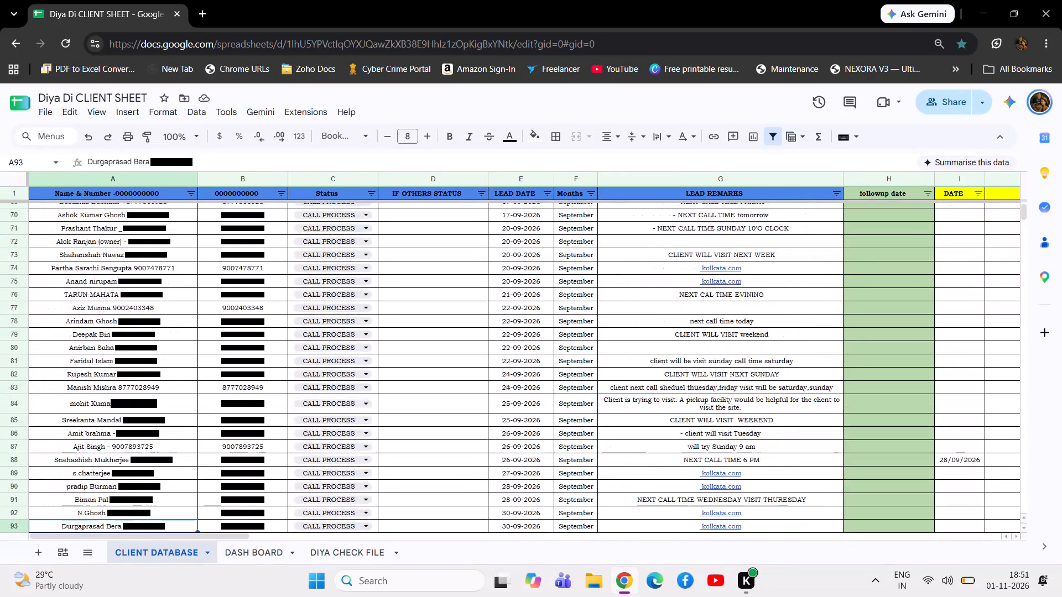
{"action": "key", "text": "Down"}
{"action": "key", "text": "Down"}
{"action": "key", "text": "Down"}
Review the early-October leads' names, statuses, remarks and DATE entries downward from row 97 to row 109.
{"action": "key", "text": "Down"}
{"action": "key", "text": "Down"}
{"action": "key", "text": "Down"}
{"action": "key", "text": "Down"}
{"action": "key", "text": "Down"}
{"action": "key", "text": "Down"}
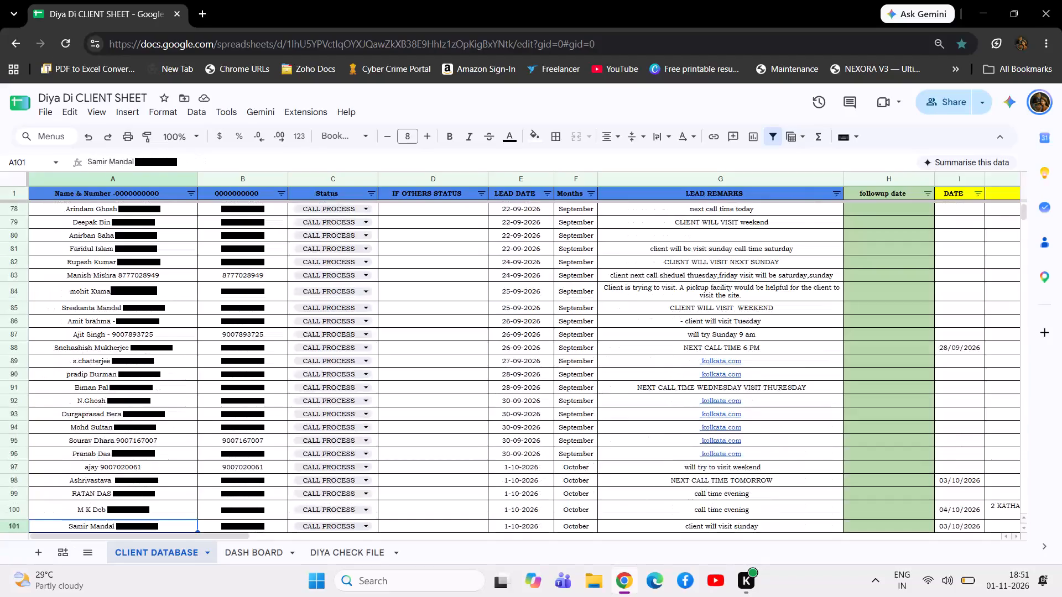
{"action": "key", "text": "Down"}
{"action": "key", "text": "Down"}
{"action": "key", "text": "Down"}
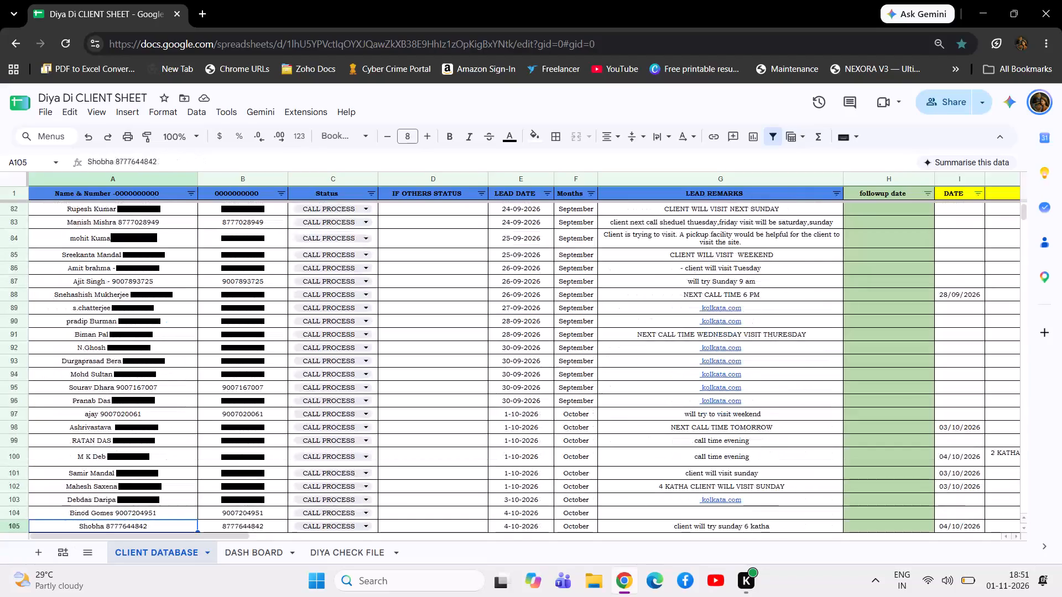
{"action": "key", "text": "Down"}
{"action": "key", "text": "Down"}
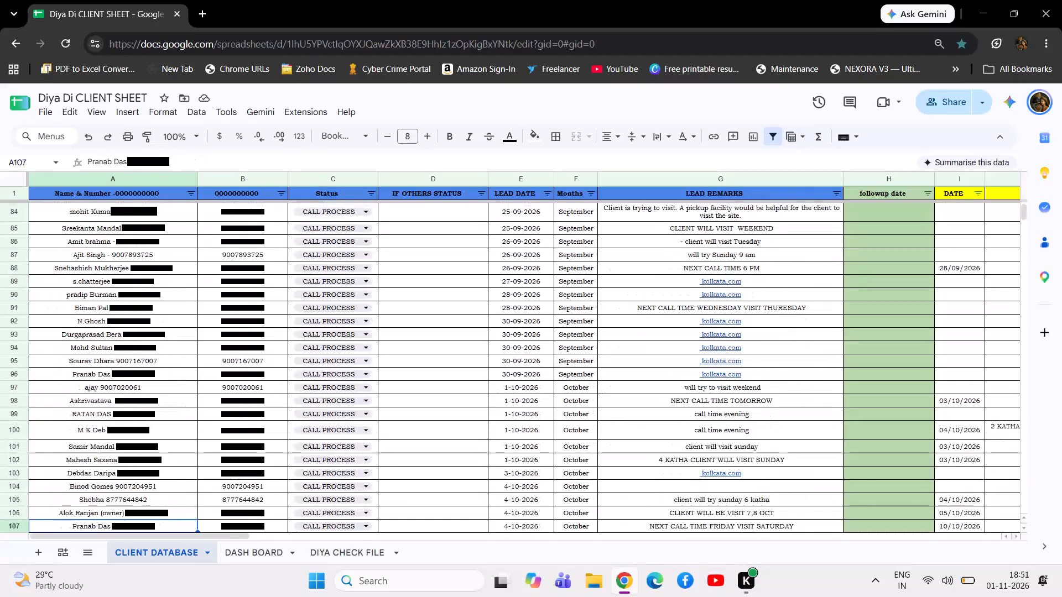
{"action": "key", "text": "Down"}
{"action": "key", "text": "Down"}
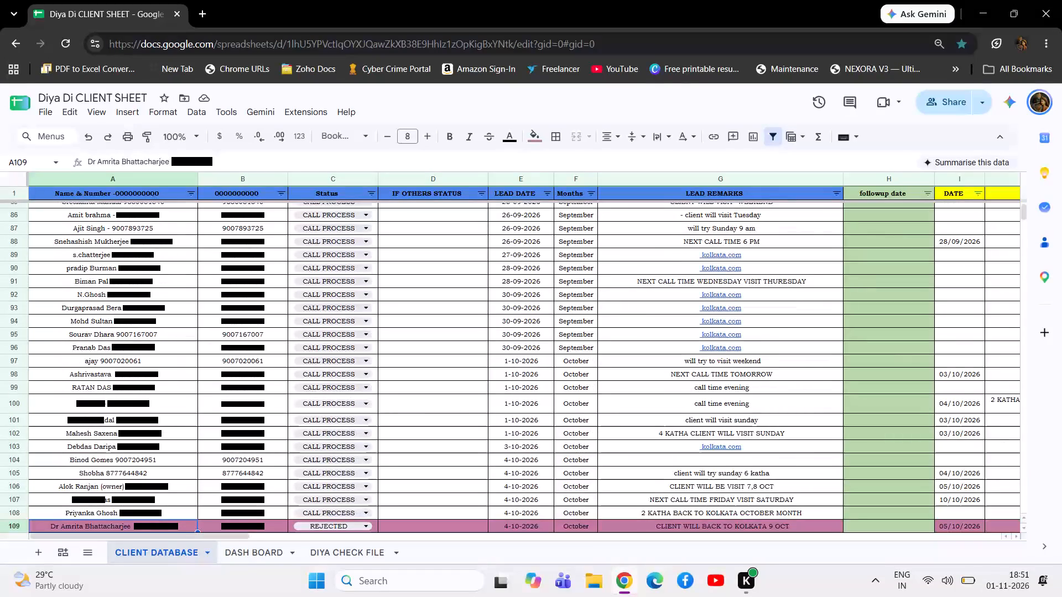
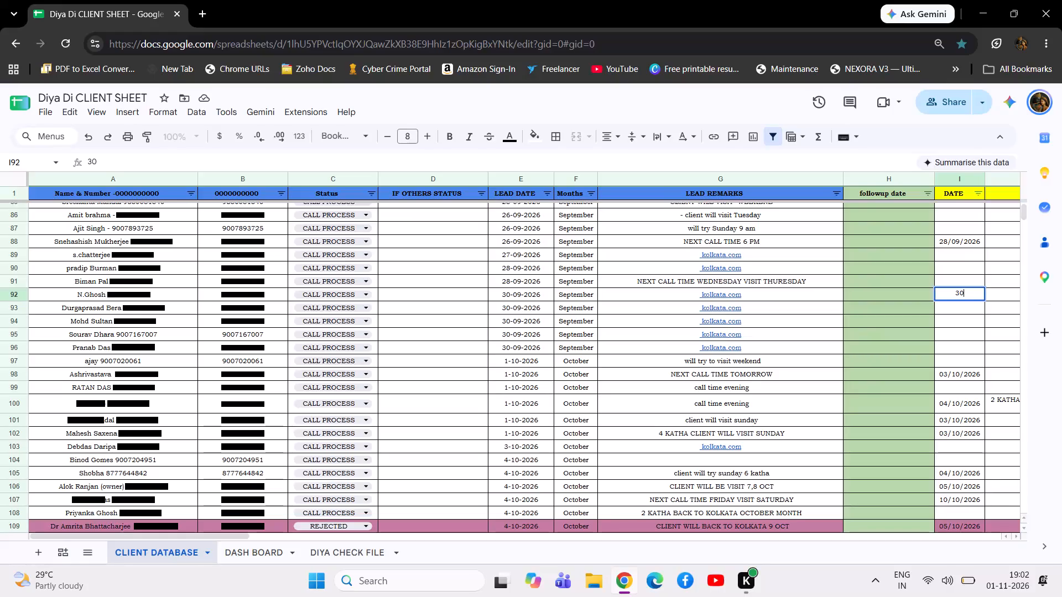
Complete the DATE entry for the 30 September lead in row 92 as 30/10/2026.
{"action": "key", "text": "slash"}
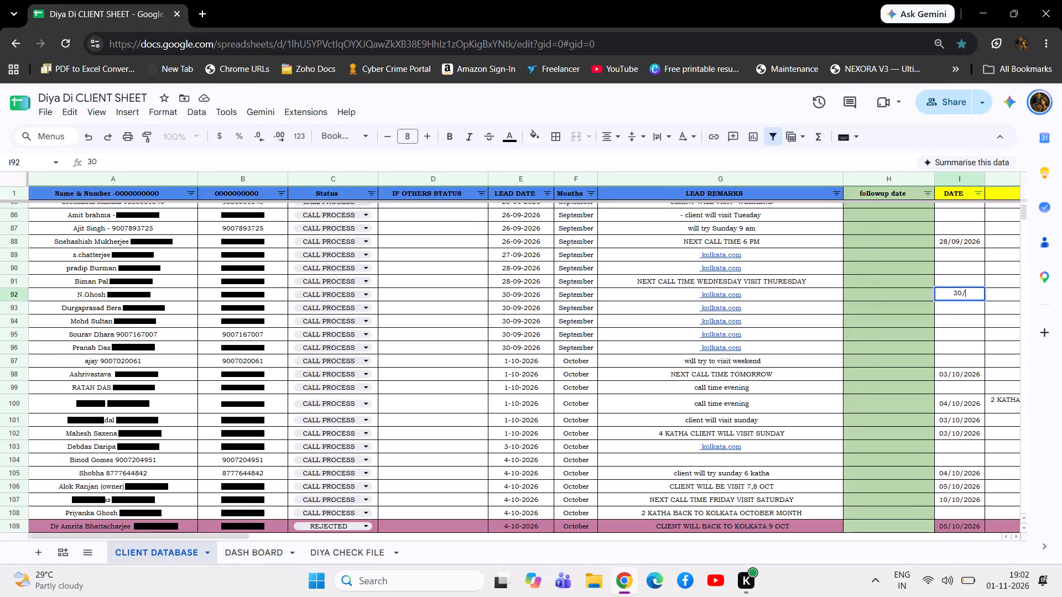
{"action": "type", "text": "10"}
{"action": "key", "text": "slash"}
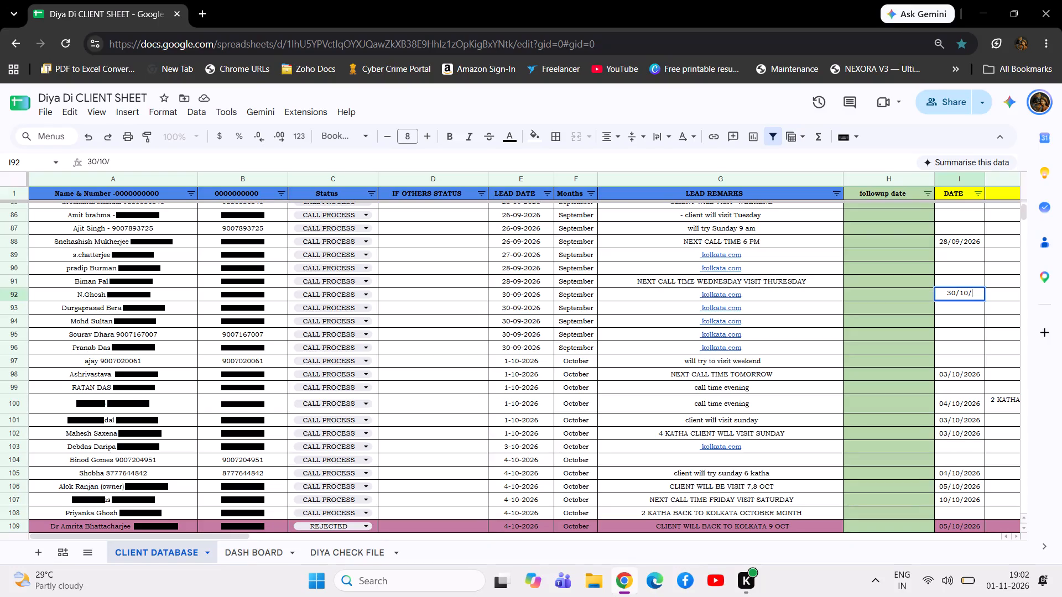
{"action": "type", "text": "2026"}
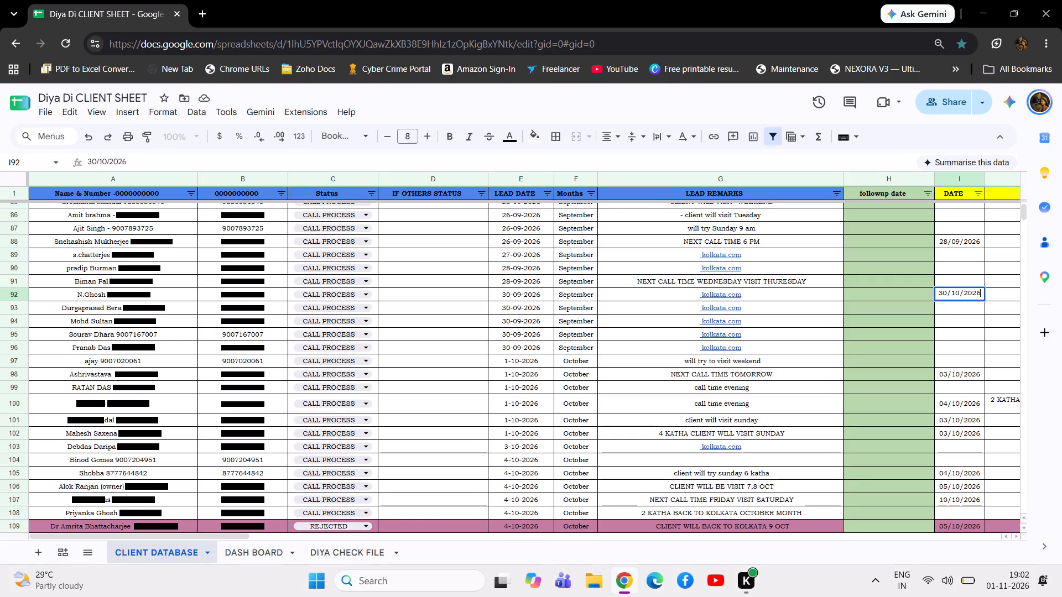
{"action": "key", "text": "Right"}
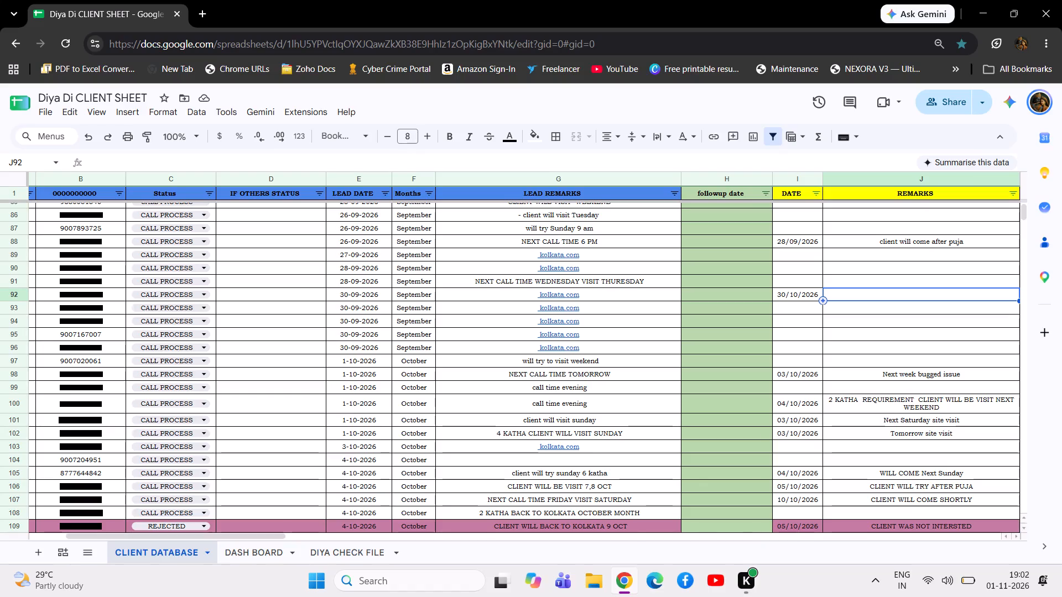
Copy the remark "Client is not responding to calls" from the REMARKS cell of row 122.
{"action": "key", "text": "Down"}
{"action": "key", "text": "Down"}
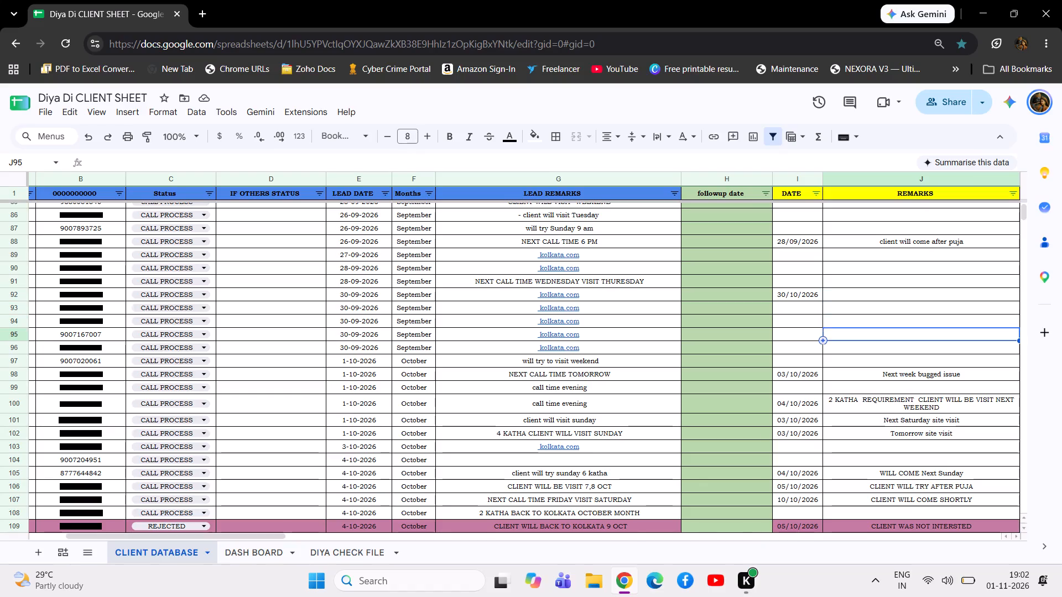
{"action": "key", "text": "Down"}
{"action": "key", "text": "Down"}
{"action": "key", "text": "Down"}
{"action": "key", "text": "Down"}
{"action": "key", "text": "Down"}
{"action": "key", "text": "Down"}
{"action": "key", "text": "Down"}
{"action": "key", "text": "Down"}
{"action": "key", "text": "Down"}
{"action": "key", "text": "Down"}
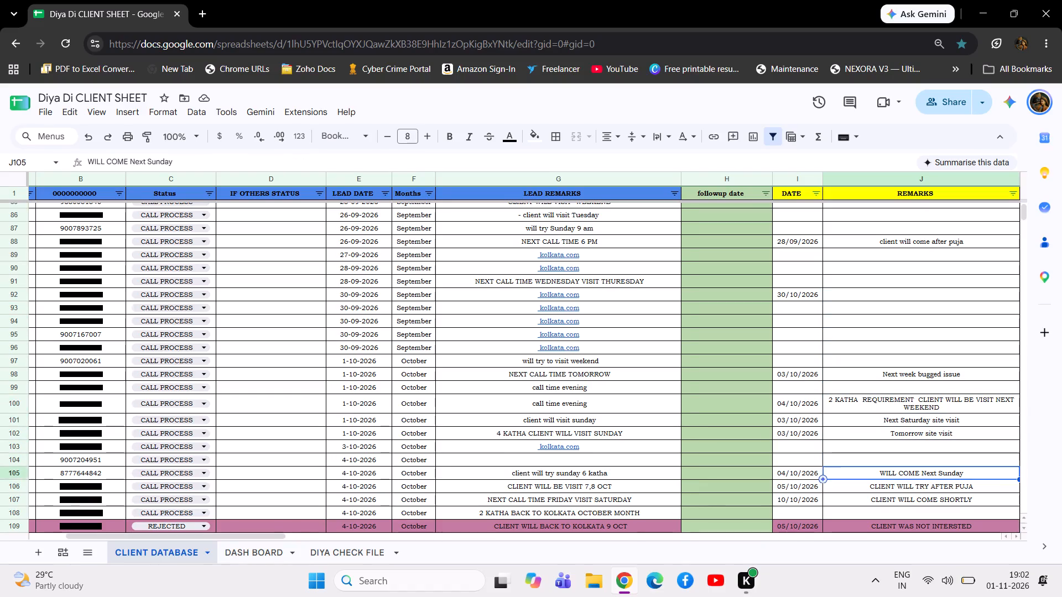
{"action": "key", "text": "Down"}
{"action": "key", "text": "Down"}
{"action": "key", "text": "Down"}
{"action": "key", "text": "Down"}
{"action": "key", "text": "Down"}
{"action": "key", "text": "Down"}
{"action": "key", "text": "Down"}
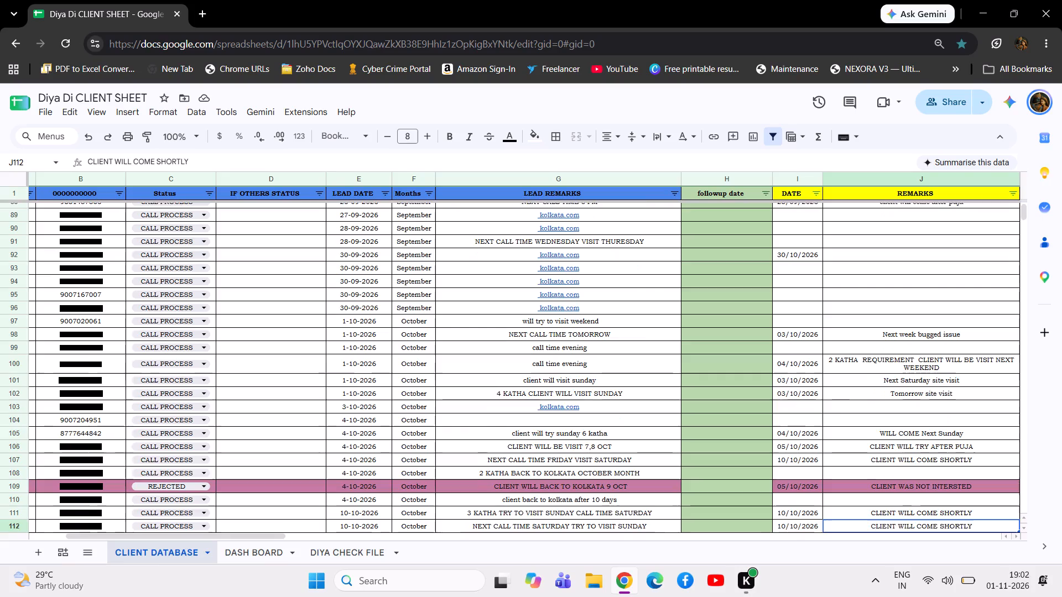
{"action": "key", "text": "Down"}
{"action": "key", "text": "Down"}
{"action": "key", "text": "Down"}
{"action": "key", "text": "Down"}
{"action": "key", "text": "Down"}
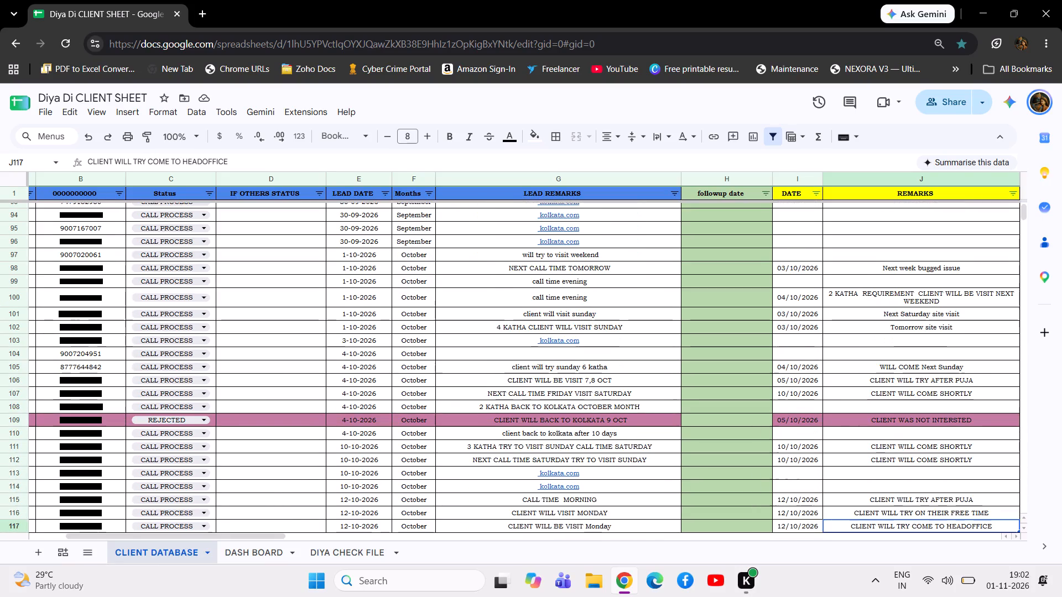
{"action": "key", "text": "Down"}
{"action": "key", "text": "Down"}
{"action": "key", "text": "Down"}
{"action": "key", "text": "Down"}
{"action": "key", "text": "Down"}
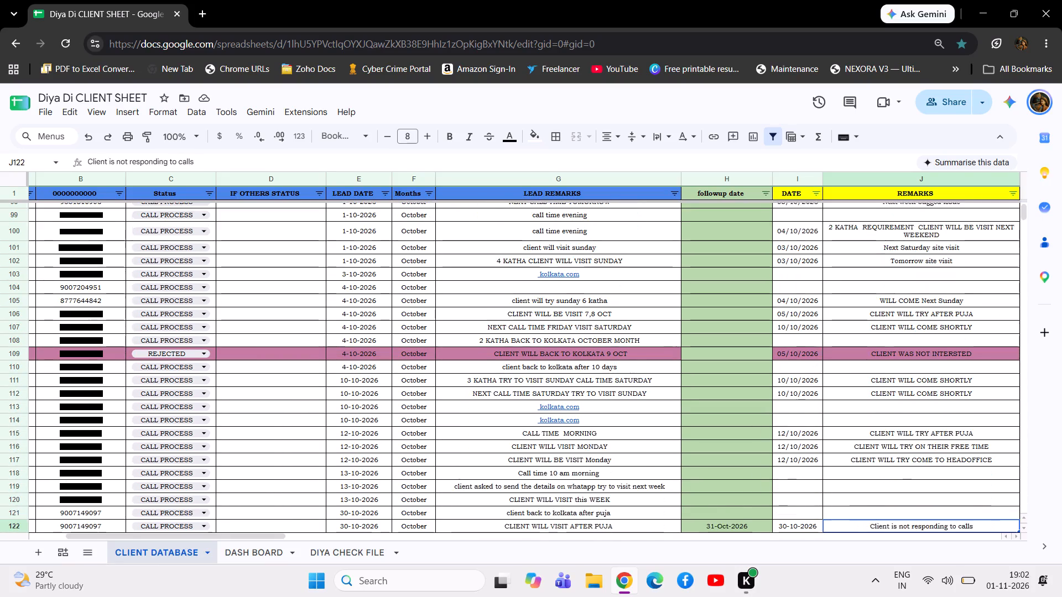
{"action": "key", "text": "Down"}
{"action": "key", "text": "Down"}
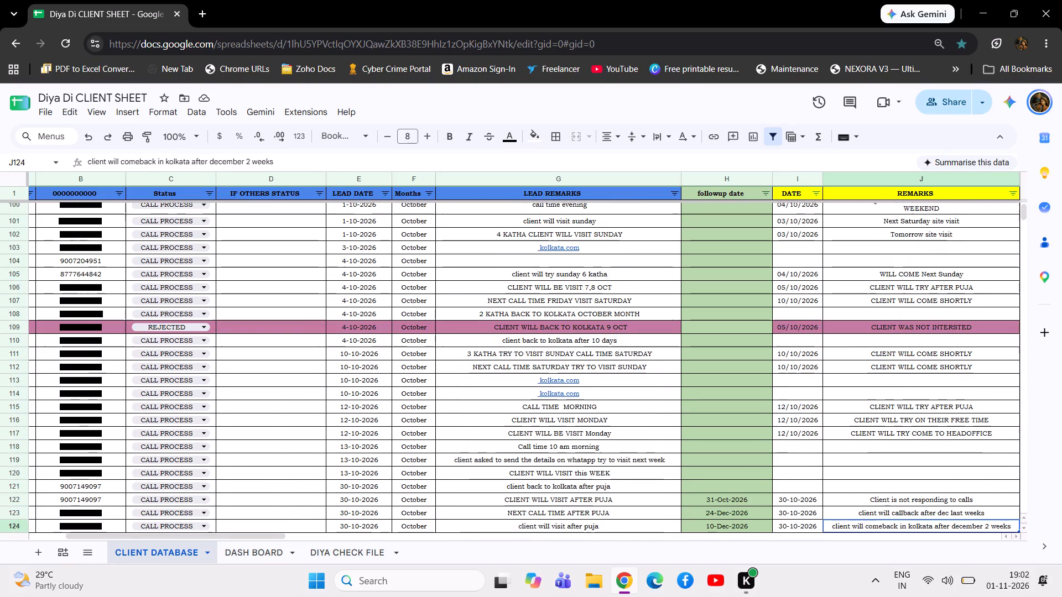
{"action": "key", "text": "Up"}
{"action": "key", "text": "Up"}
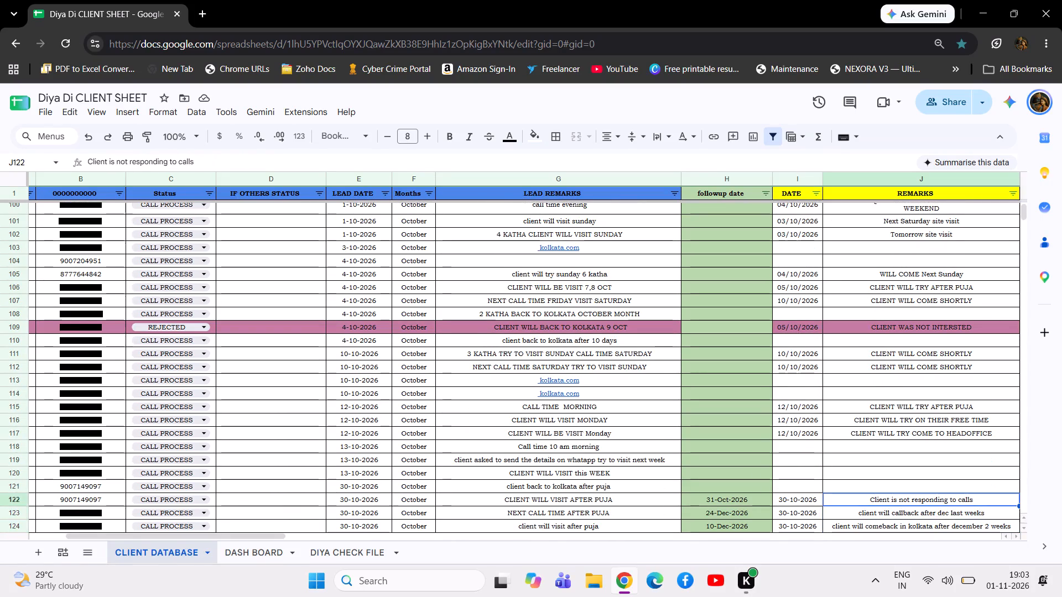
{"action": "key", "text": "ctrl+c"}
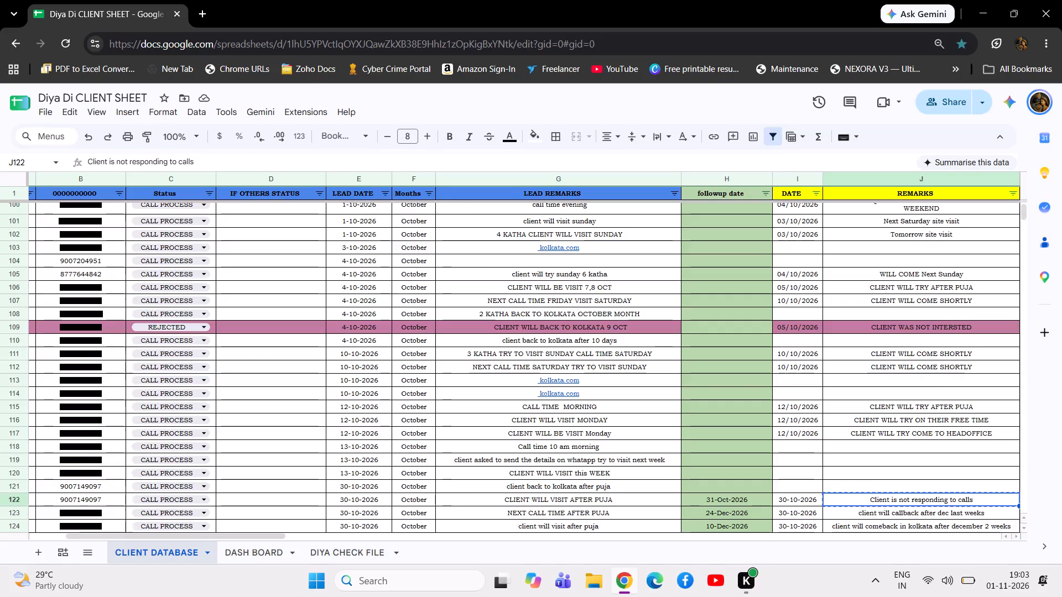
Paste the copied remark "Client is not responding to calls" into the REMARKS cell of row 92.
{"action": "key", "text": "Up"}
{"action": "key", "text": "Up"}
{"action": "key", "text": "Up"}
{"action": "key", "text": "Up"}
{"action": "key", "text": "Up"}
{"action": "key", "text": "Up"}
{"action": "key", "text": "Up"}
{"action": "key", "text": "Up"}
{"action": "key", "text": "Up"}
{"action": "key", "text": "Up"}
{"action": "key", "text": "Up"}
{"action": "key", "text": "Up"}
{"action": "key", "text": "Up"}
{"action": "key", "text": "Up"}
{"action": "key", "text": "Up"}
{"action": "key", "text": "Up"}
{"action": "key", "text": "Up"}
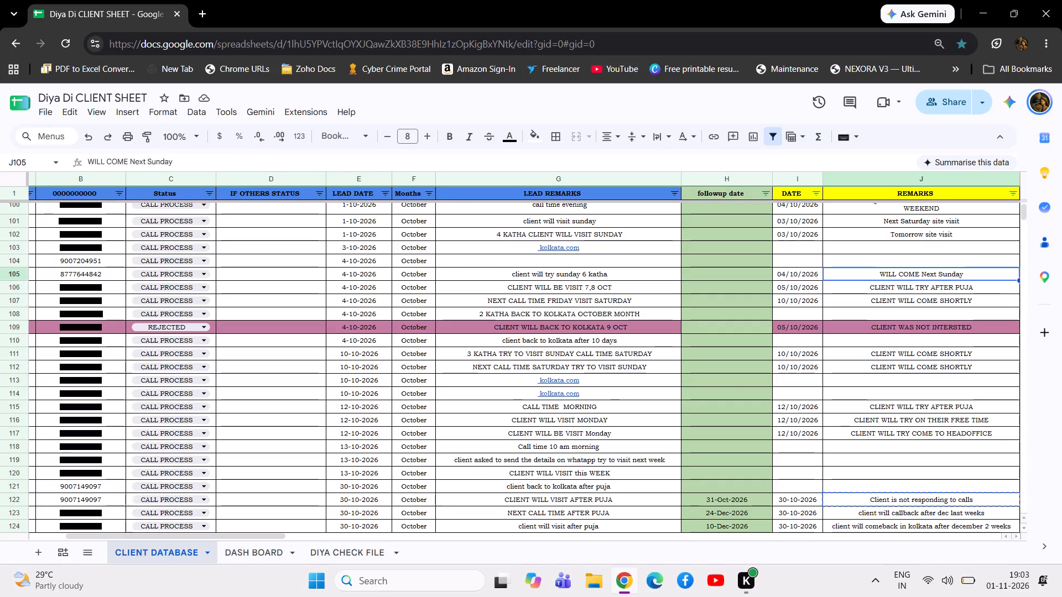
{"action": "key", "text": "Up"}
{"action": "key", "text": "Up"}
{"action": "key", "text": "Up"}
{"action": "key", "text": "Up"}
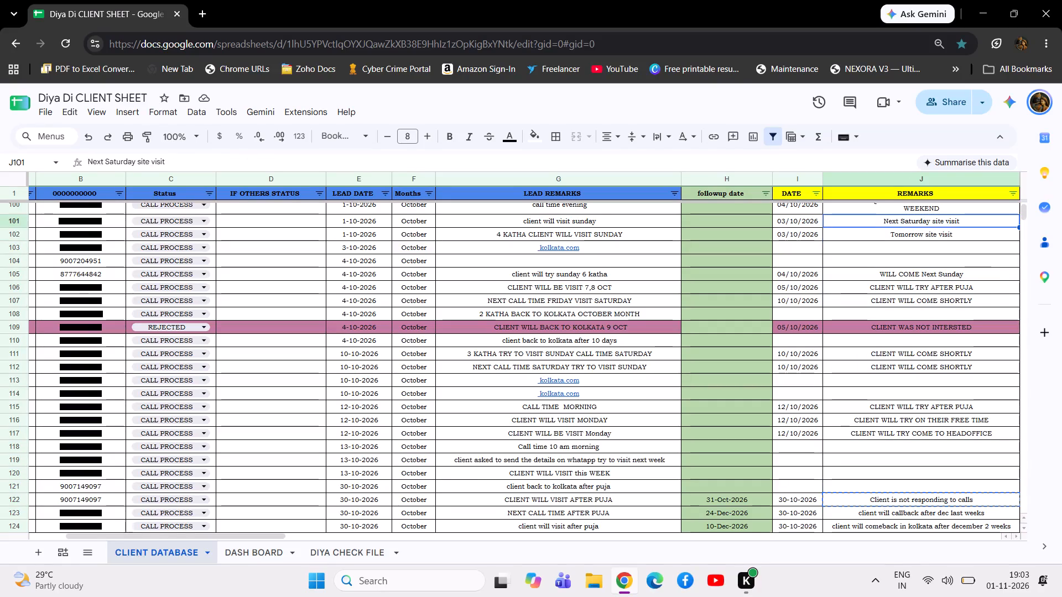
{"action": "key", "text": "Up"}
{"action": "key", "text": "Up"}
{"action": "key", "text": "Up"}
{"action": "key", "text": "Up"}
{"action": "key", "text": "Up"}
{"action": "key", "text": "Up"}
{"action": "key", "text": "Up"}
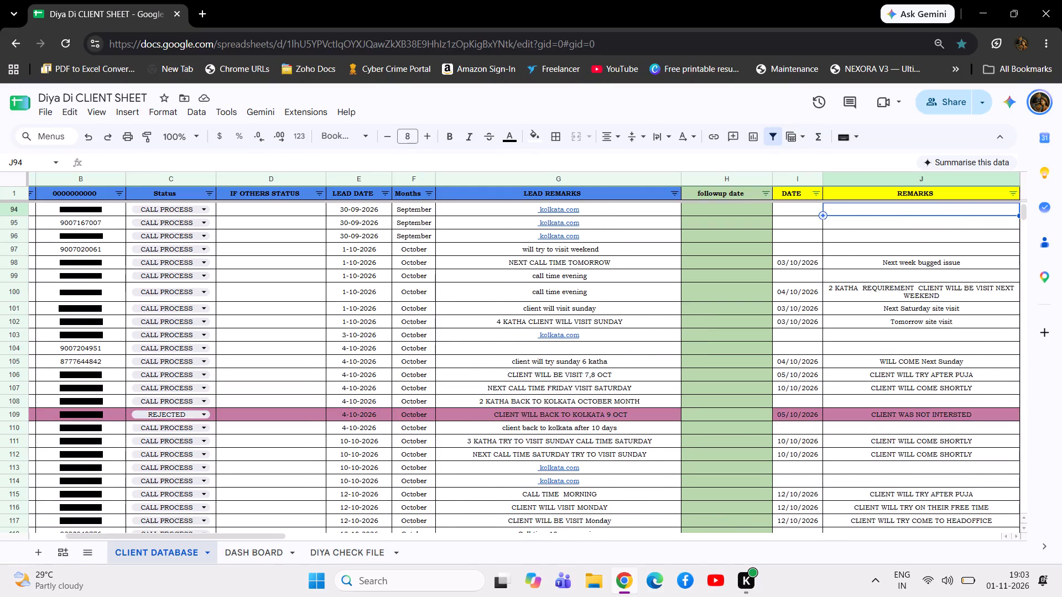
{"action": "key", "text": "Up"}
{"action": "key", "text": "Up"}
{"action": "key", "text": "Up"}
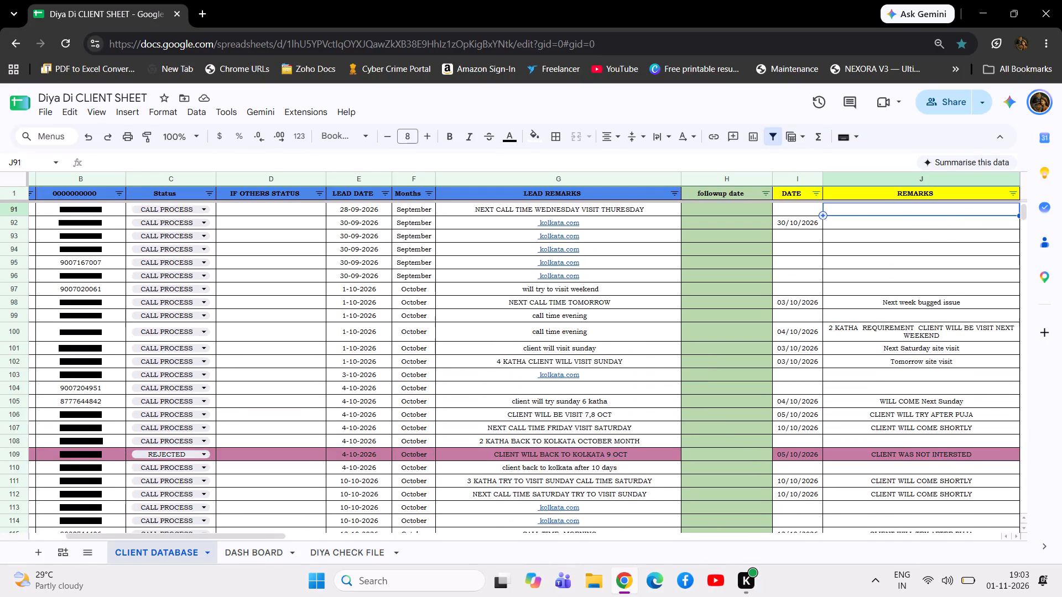
{"action": "key", "text": "Down"}
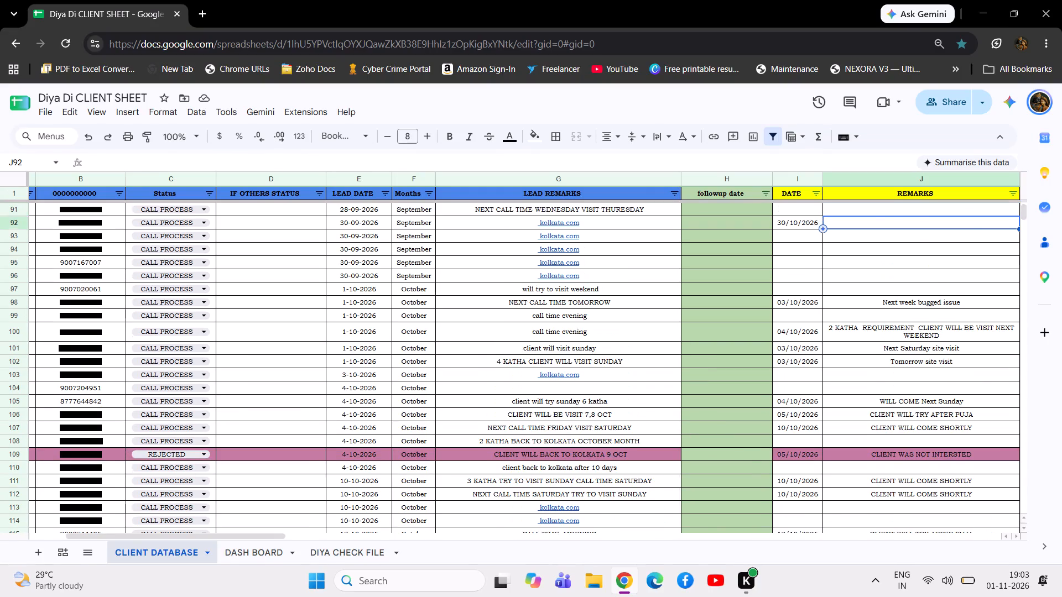
{"action": "key", "text": "ctrl+v"}
{"action": "key", "text": "Down"}
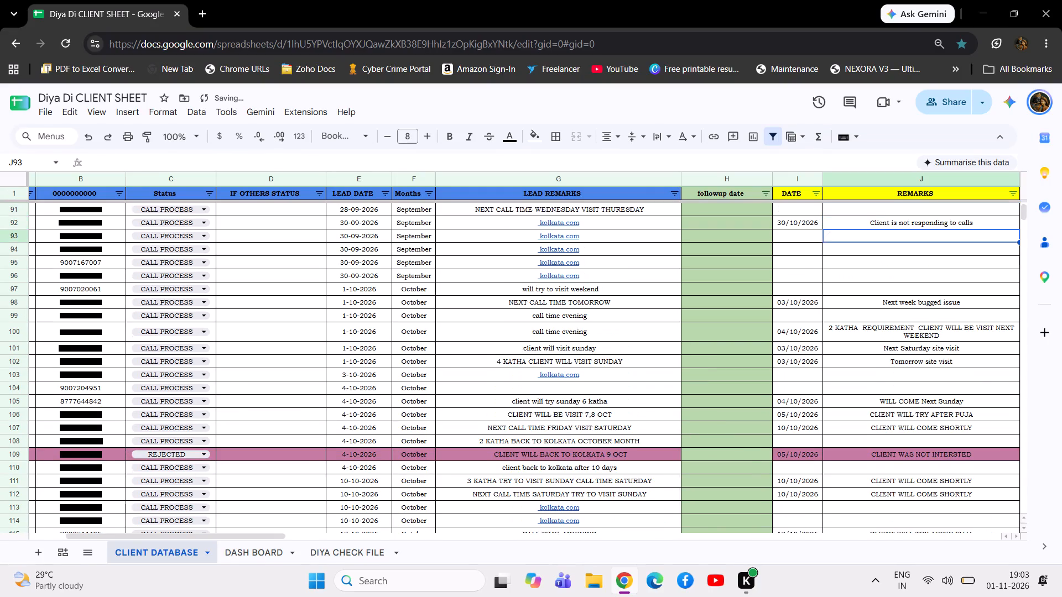
Go back across row 93 to the lead's name and number to check the next client.
{"action": "key", "text": "Left"}
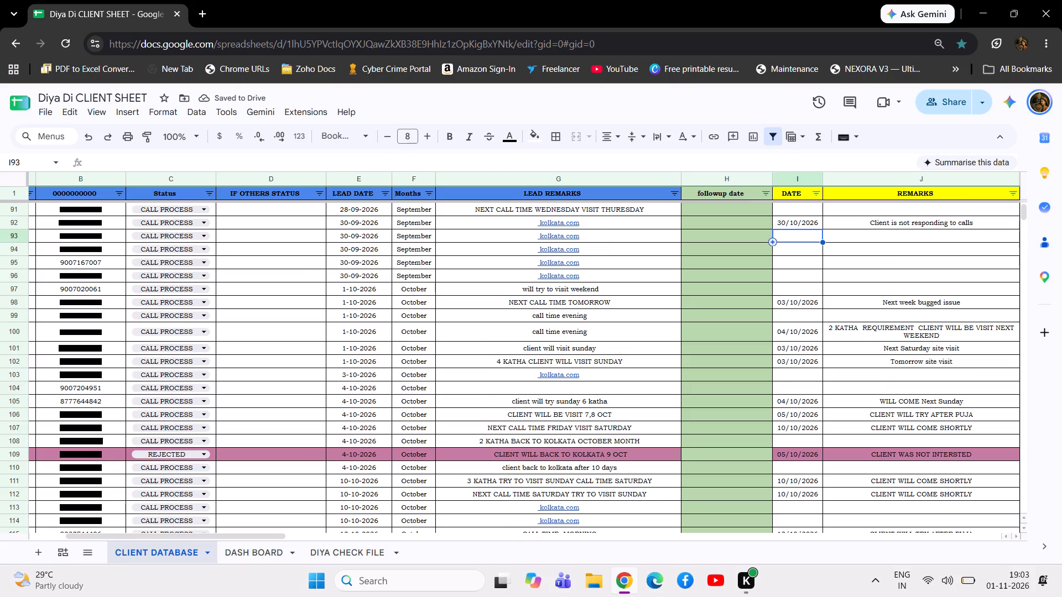
{"action": "key", "text": "Left"}
{"action": "key", "text": "Left"}
{"action": "key", "text": "Left"}
{"action": "key", "text": "Left"}
{"action": "key", "text": "Left"}
{"action": "key", "text": "Left"}
{"action": "key", "text": "Left"}
{"action": "key", "text": "Left"}
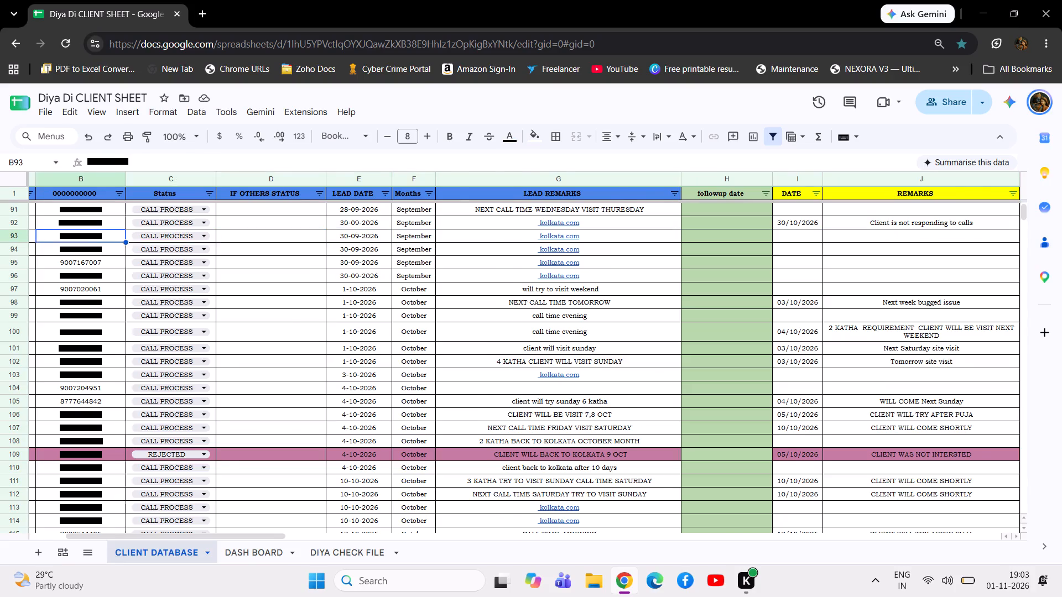
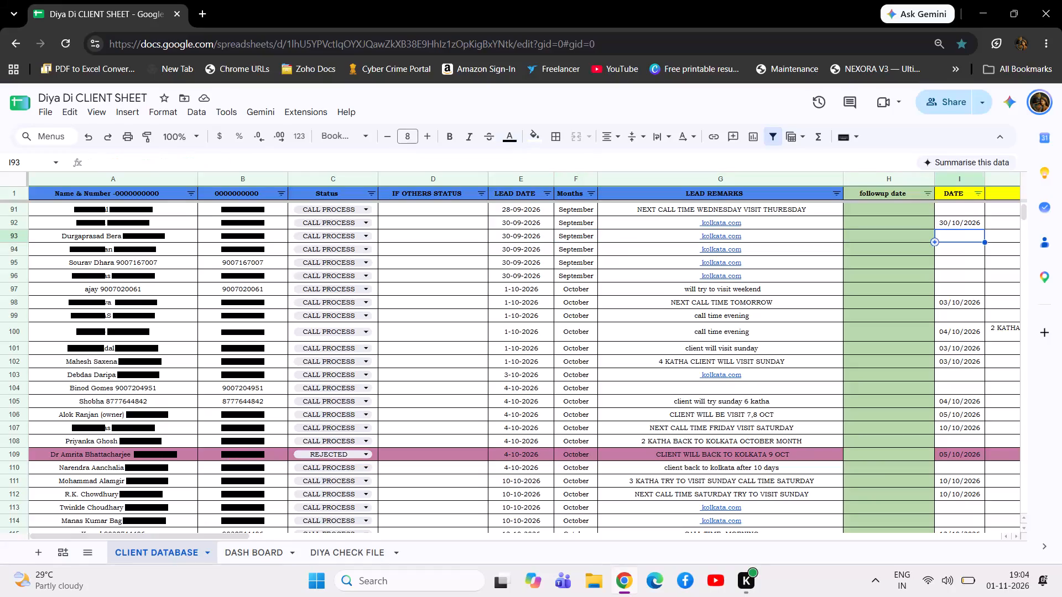
Fill in row 93 with the DATE 30/10/2026 and the copied remark "Client is not responding to calls".
{"action": "type", "text": "30"}
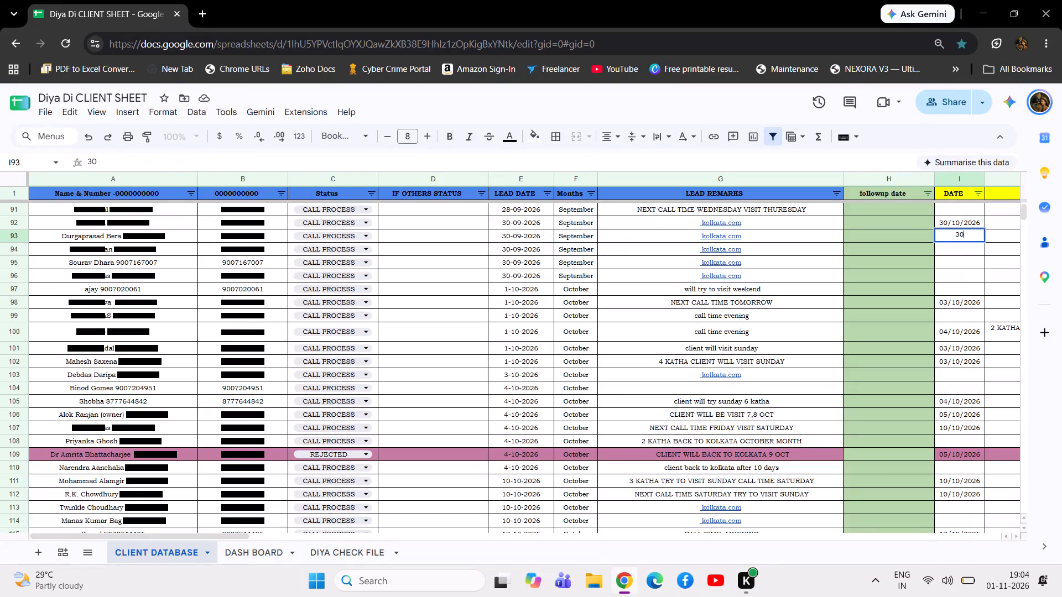
{"action": "type", "text": "/10/2026"}
{"action": "key", "text": "Right"}
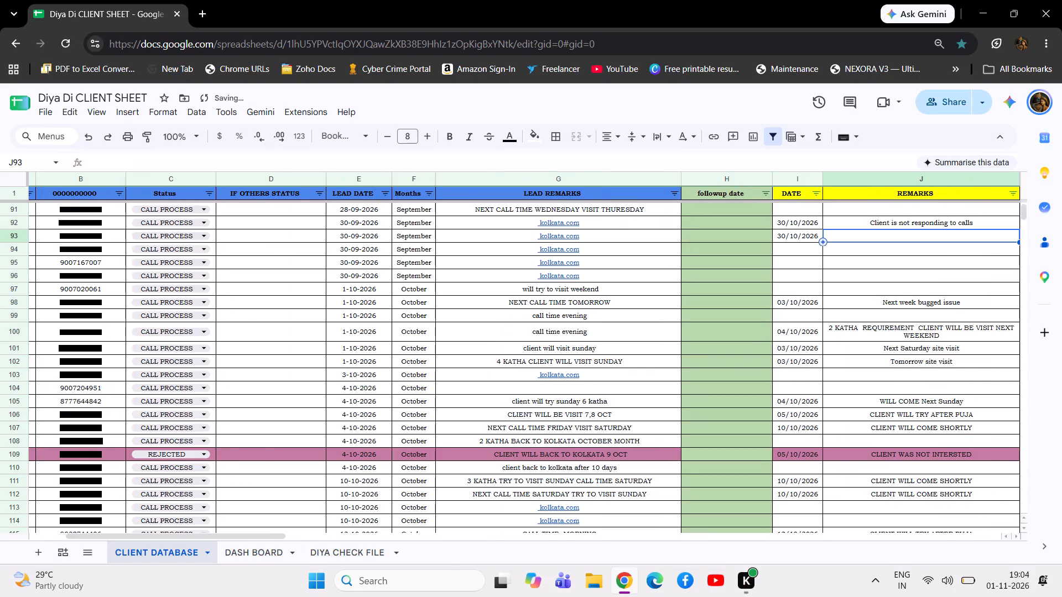
{"action": "key", "text": "ctrl+v"}
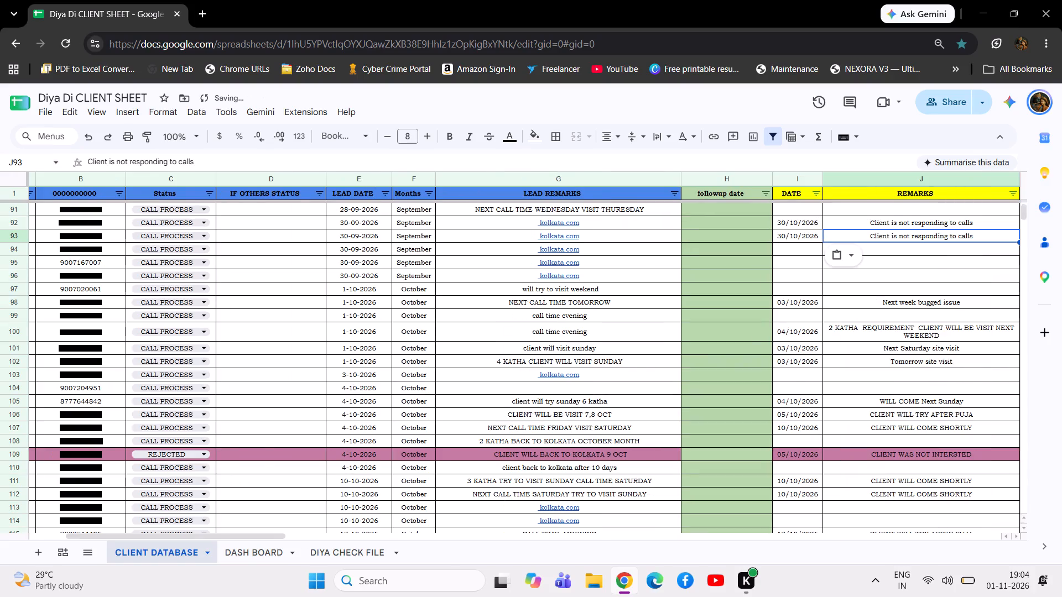
Go back across row 94 to the lead's name and number to check the next client.
{"action": "key", "text": "Down"}
{"action": "key", "text": "Left"}
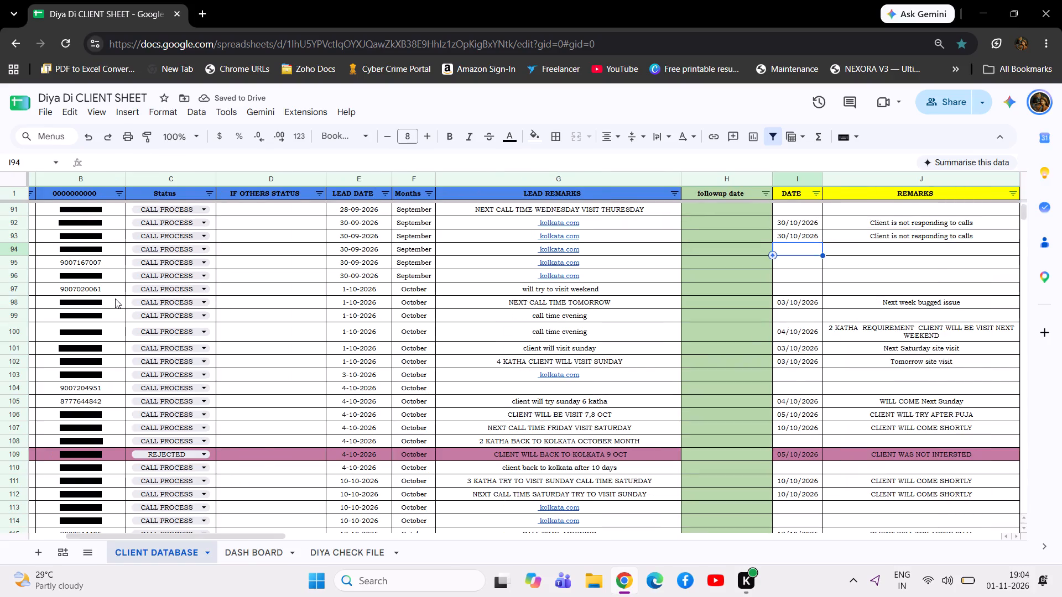
{"action": "key", "text": "Left"}
{"action": "key", "text": "Left"}
{"action": "key", "text": "Left"}
{"action": "key", "text": "Left"}
{"action": "key", "text": "Left"}
{"action": "key", "text": "Left"}
{"action": "key", "text": "Left"}
{"action": "key", "text": "Left"}
{"action": "key", "text": "Left"}
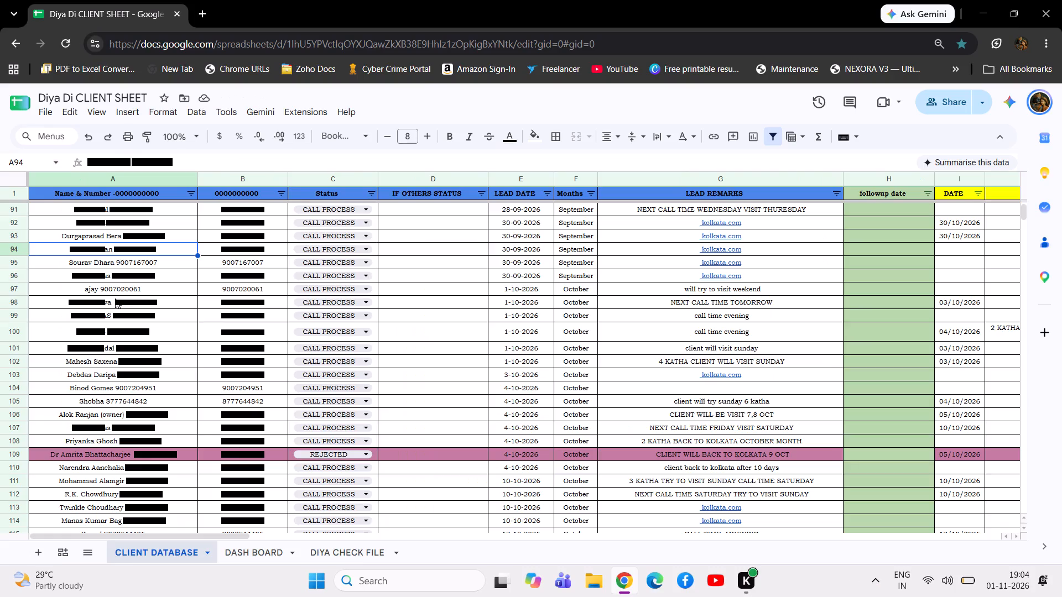
Enter 30/10/2026 in the DATE cell of row 94.
{"action": "key", "text": "Right"}
{"action": "key", "text": "Right"}
{"action": "key", "text": "Right"}
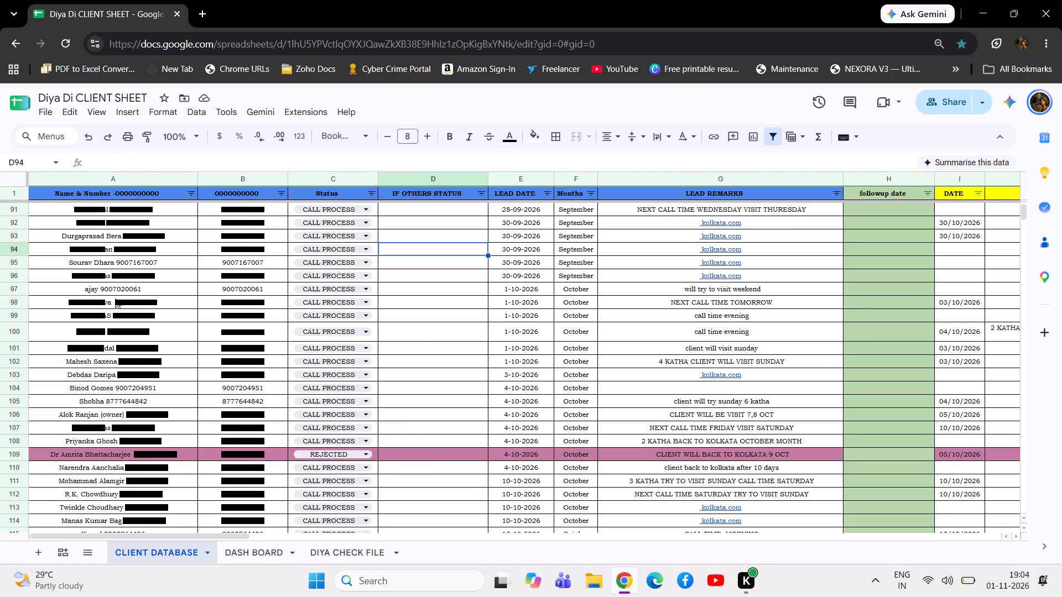
{"action": "key", "text": "Right"}
{"action": "key", "text": "Right"}
{"action": "key", "text": "Right"}
{"action": "key", "text": "Right"}
{"action": "key", "text": "Right"}
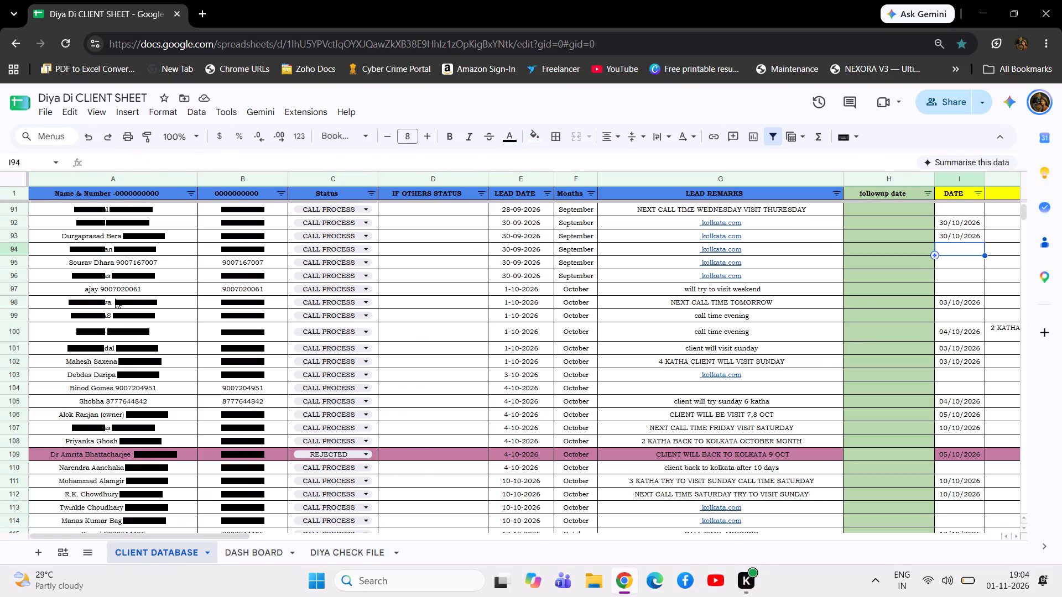
{"action": "type", "text": "30/10/2026"}
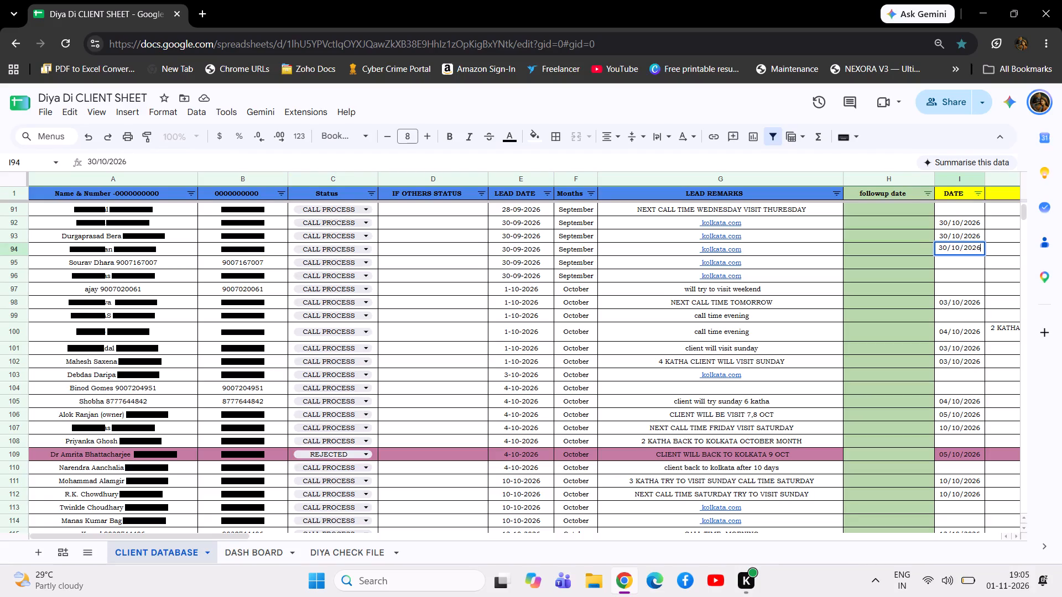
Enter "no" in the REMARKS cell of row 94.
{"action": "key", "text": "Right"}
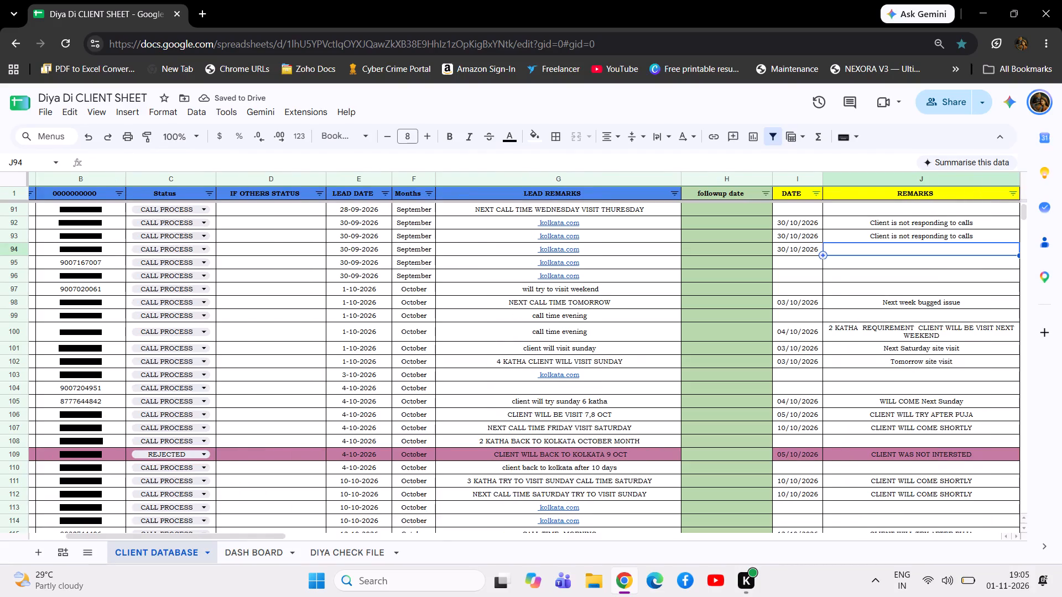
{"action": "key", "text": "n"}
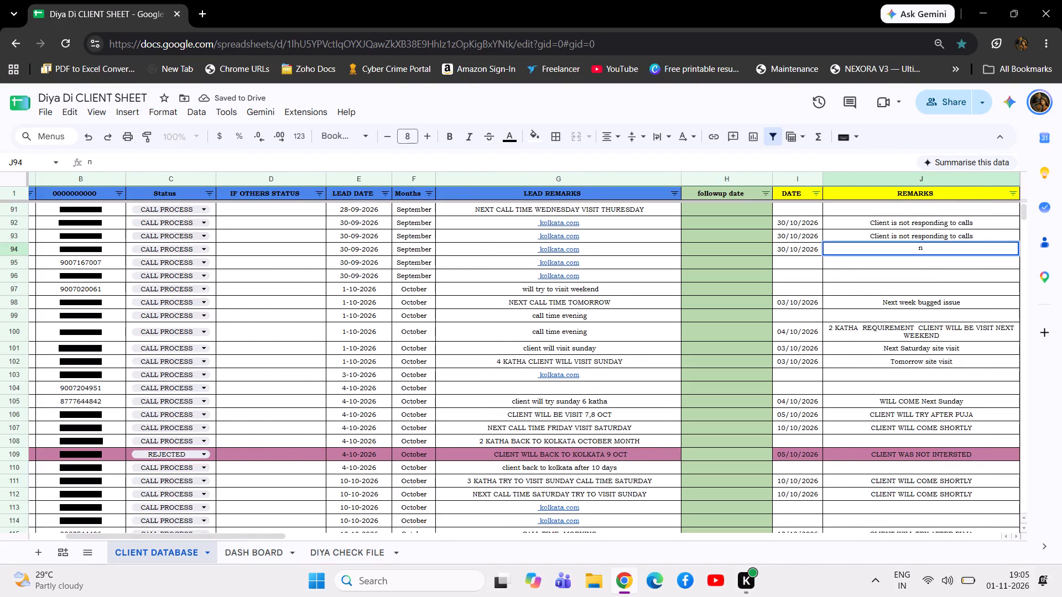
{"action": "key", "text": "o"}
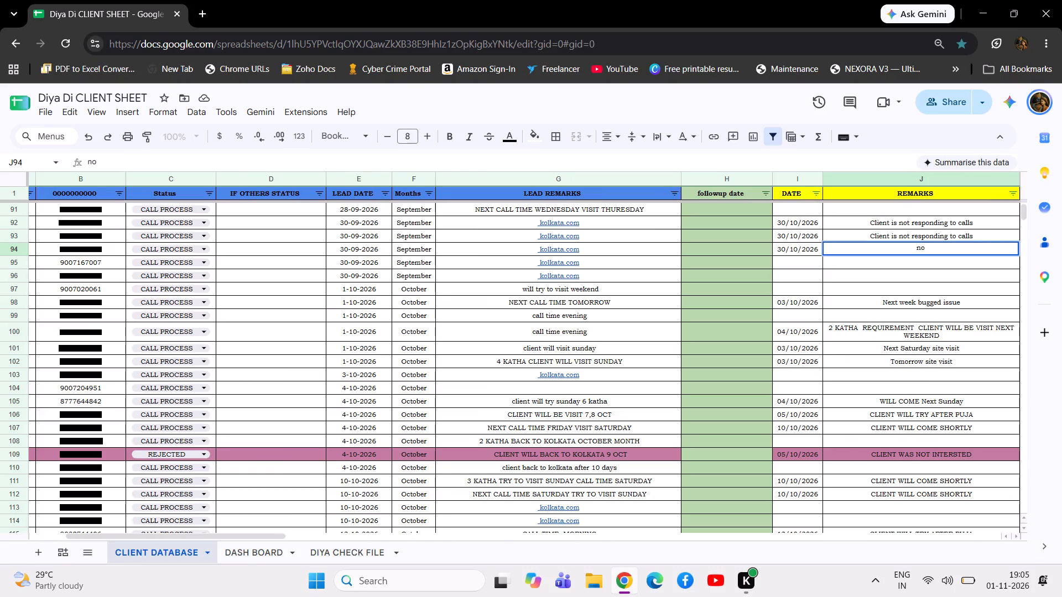
Copy the remark "client did not like this location" from the REMARKS cell of row 125.
{"action": "key", "text": "Down"}
{"action": "key", "text": "Down"}
{"action": "key", "text": "Down"}
{"action": "key", "text": "Down"}
{"action": "key", "text": "Down"}
{"action": "key", "text": "Down"}
{"action": "key", "text": "Down"}
{"action": "key", "text": "Down"}
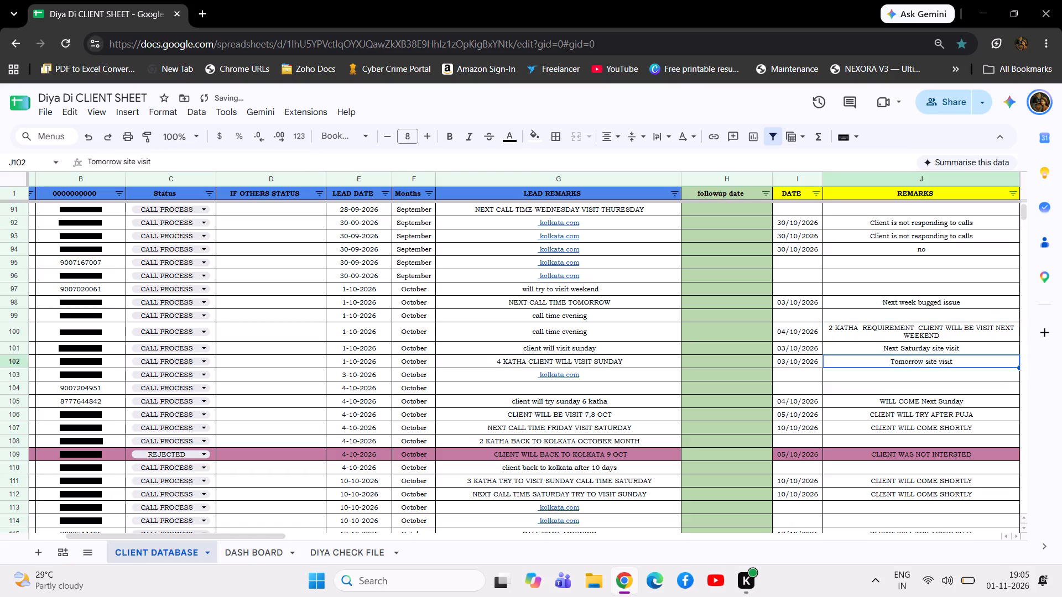
{"action": "key", "text": "Down"}
{"action": "key", "text": "Down"}
{"action": "key", "text": "Down"}
{"action": "key", "text": "Down"}
{"action": "key", "text": "Down"}
{"action": "key", "text": "Down"}
{"action": "key", "text": "Down"}
{"action": "key", "text": "Down"}
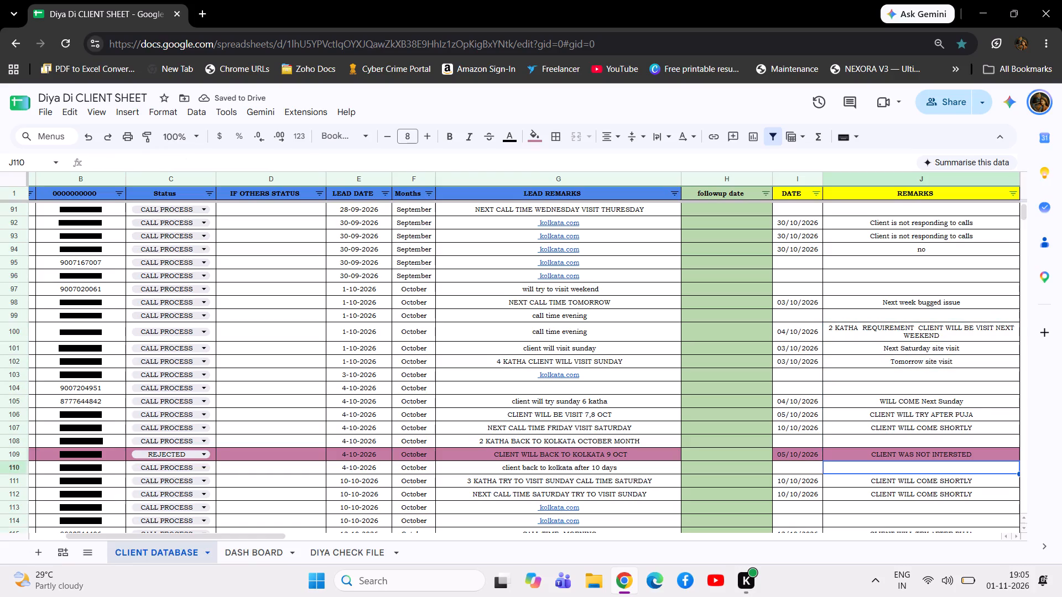
{"action": "key", "text": "Down"}
{"action": "key", "text": "Down"}
{"action": "key", "text": "Down"}
{"action": "key", "text": "Down"}
{"action": "key", "text": "Down"}
{"action": "key", "text": "Down"}
{"action": "key", "text": "Down"}
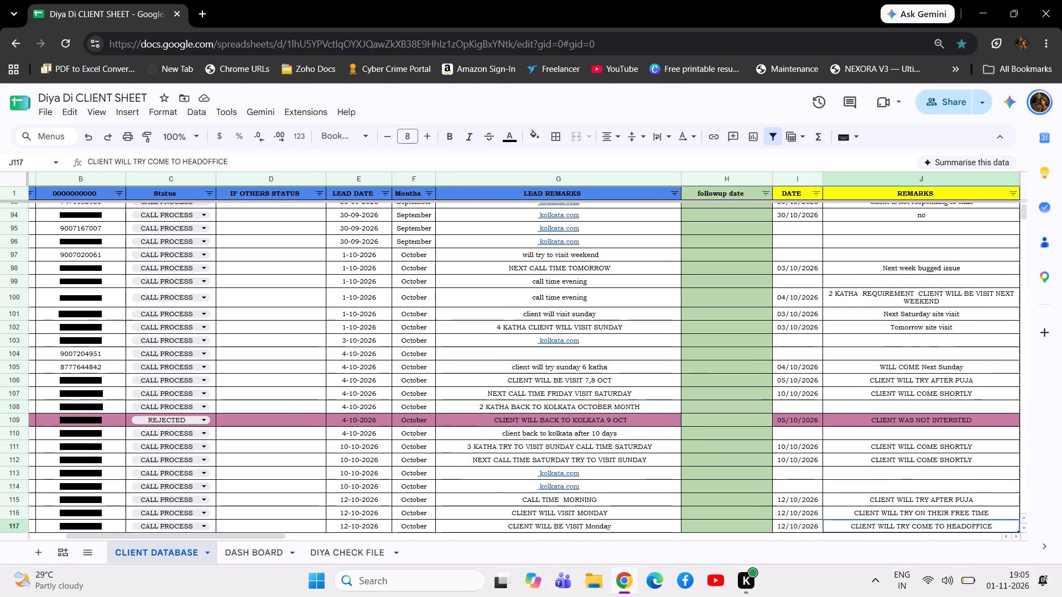
{"action": "key", "text": "Down"}
{"action": "key", "text": "Down"}
{"action": "key", "text": "Down"}
{"action": "key", "text": "Down"}
{"action": "key", "text": "Down"}
{"action": "key", "text": "Down"}
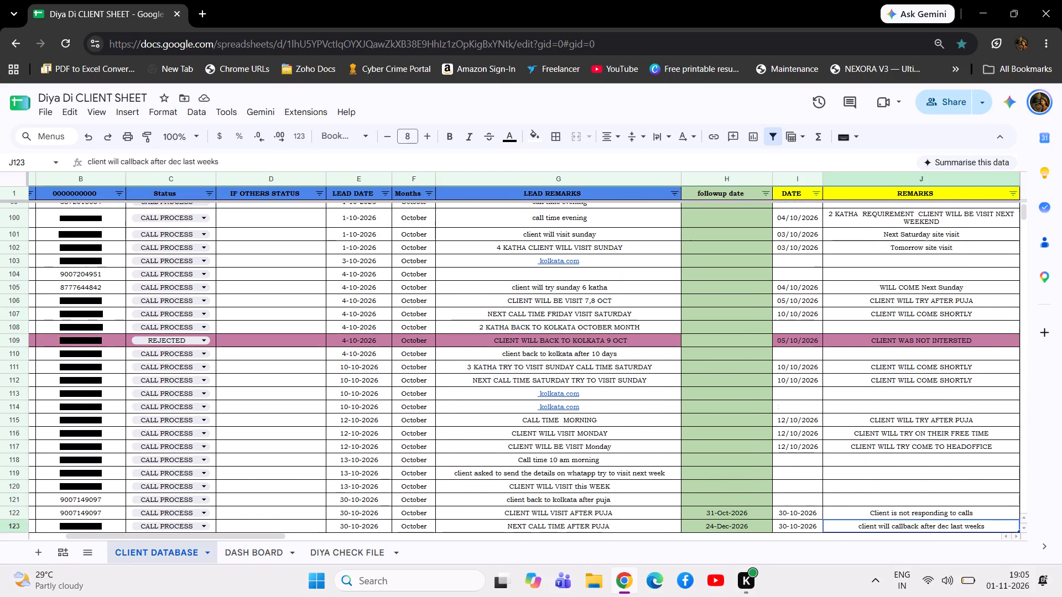
{"action": "key", "text": "Down"}
{"action": "key", "text": "Down"}
{"action": "key", "text": "Down"}
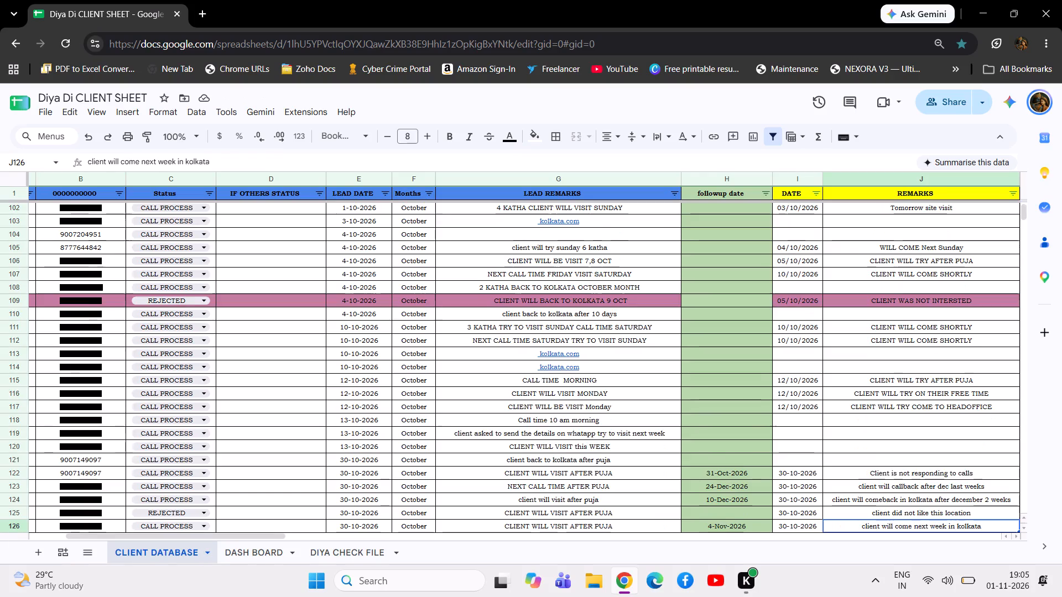
{"action": "key", "text": "Down"}
{"action": "key", "text": "Down"}
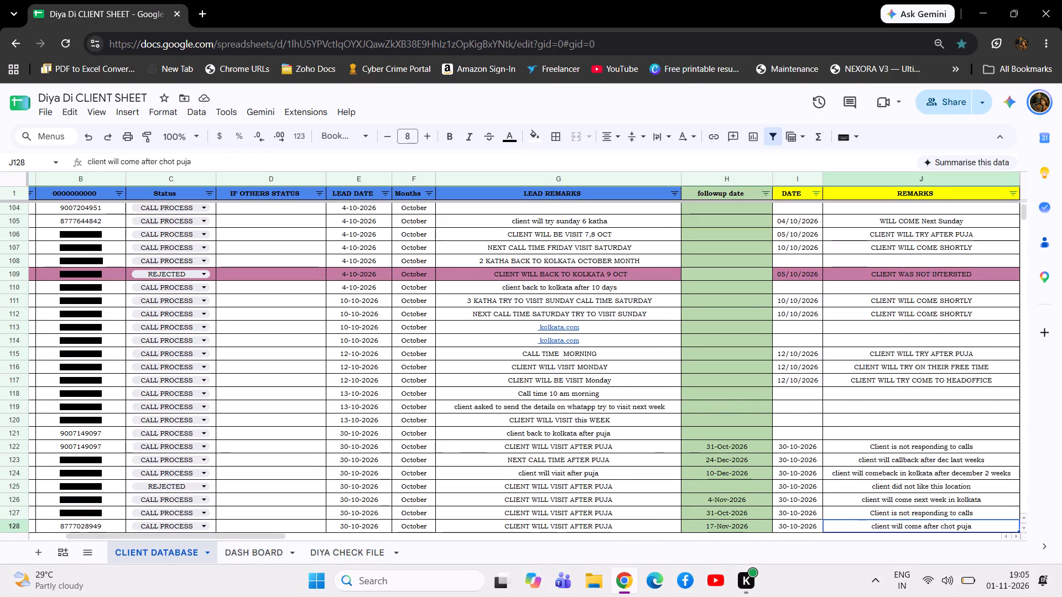
{"action": "key", "text": "Up"}
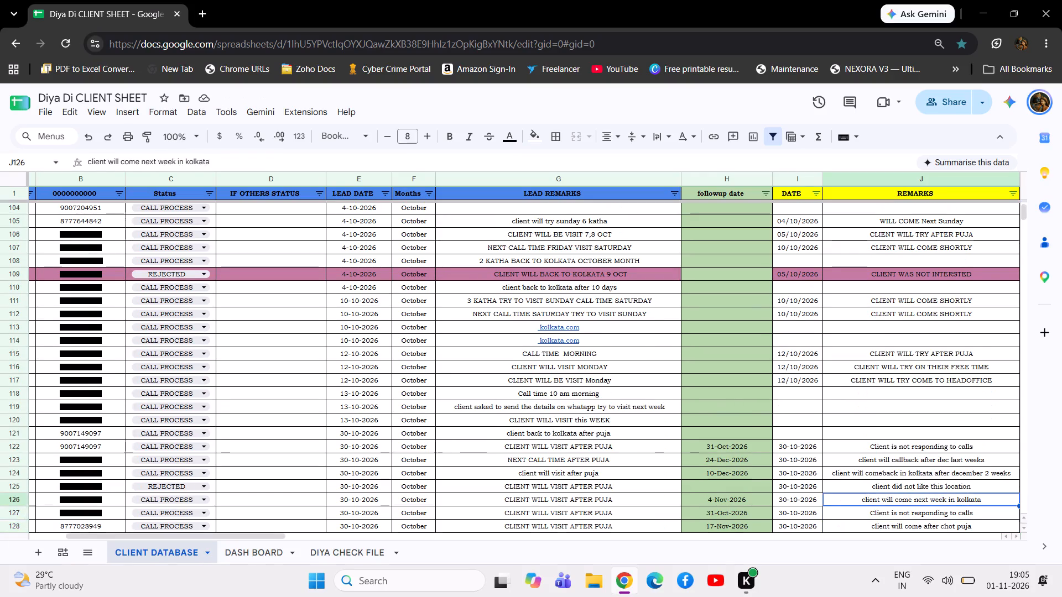
{"action": "key", "text": "Up"}
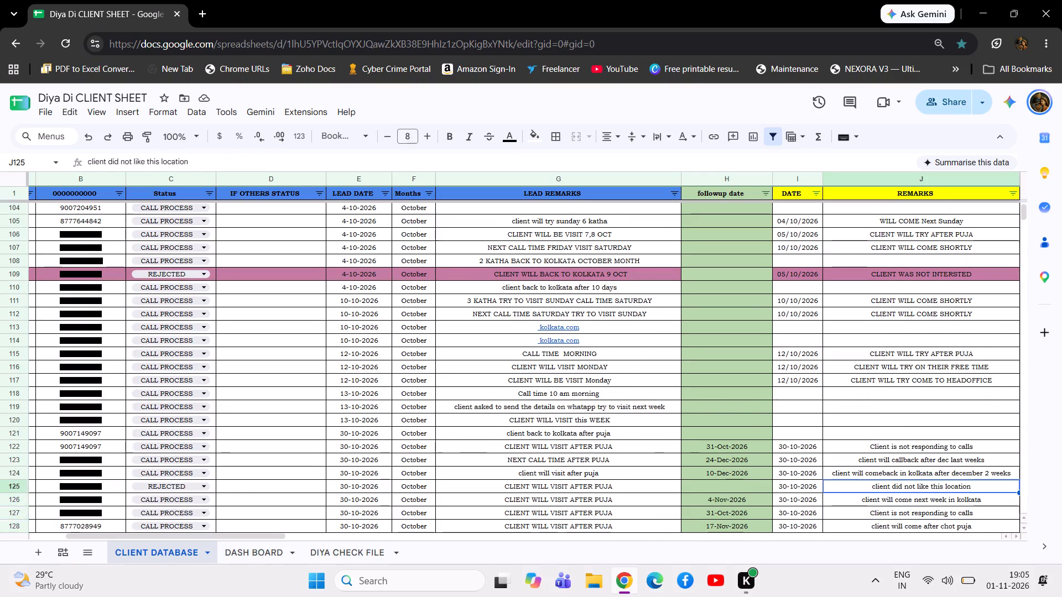
{"action": "key", "text": "ctrl+c"}
Paste the copied remark "client did not like this location" into the REMARKS cell of row 94.
{"action": "key", "text": "Up"}
{"action": "key", "text": "Up"}
{"action": "key", "text": "Up"}
{"action": "key", "text": "Up"}
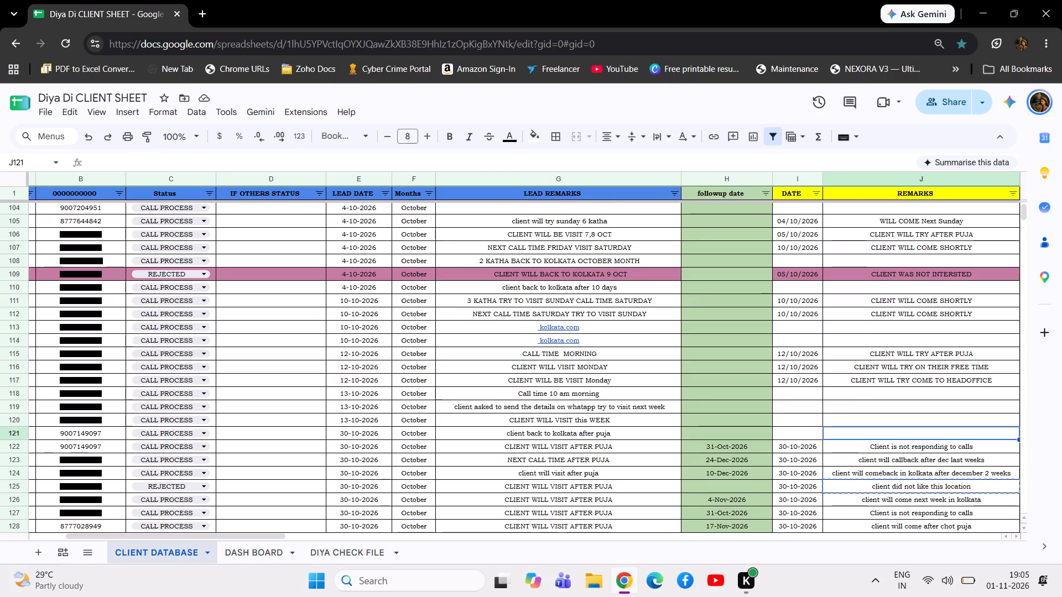
{"action": "key", "text": "Up"}
{"action": "key", "text": "Up"}
{"action": "key", "text": "Up"}
{"action": "key", "text": "Up"}
{"action": "key", "text": "Up"}
{"action": "key", "text": "Up"}
{"action": "key", "text": "Up"}
{"action": "key", "text": "Up"}
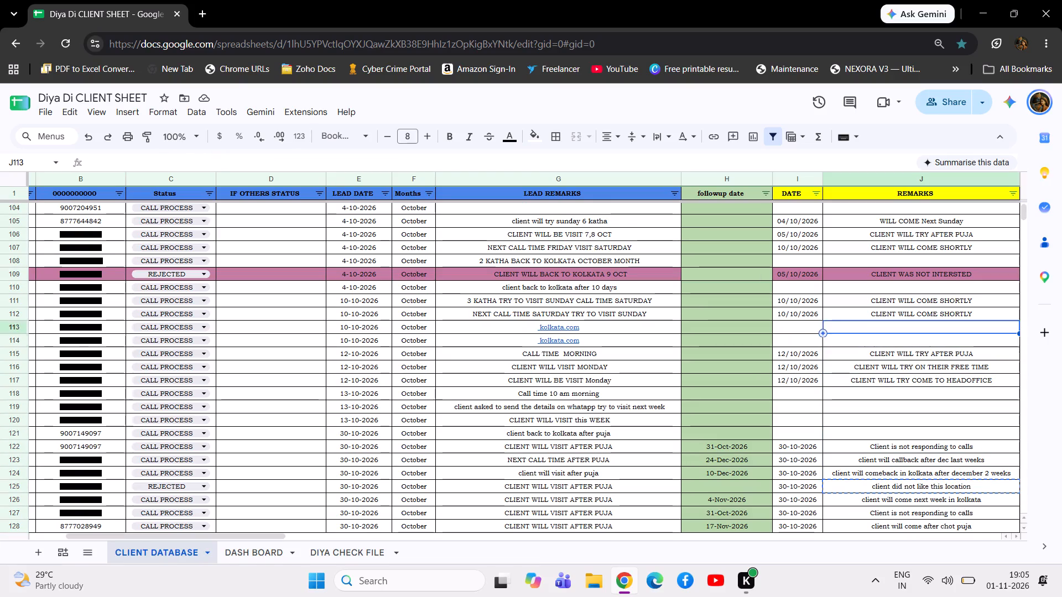
{"action": "key", "text": "Up"}
{"action": "key", "text": "Up"}
{"action": "key", "text": "Up"}
{"action": "key", "text": "Up"}
{"action": "key", "text": "Up"}
{"action": "key", "text": "Up"}
{"action": "key", "text": "Up"}
{"action": "key", "text": "Up"}
{"action": "key", "text": "Up"}
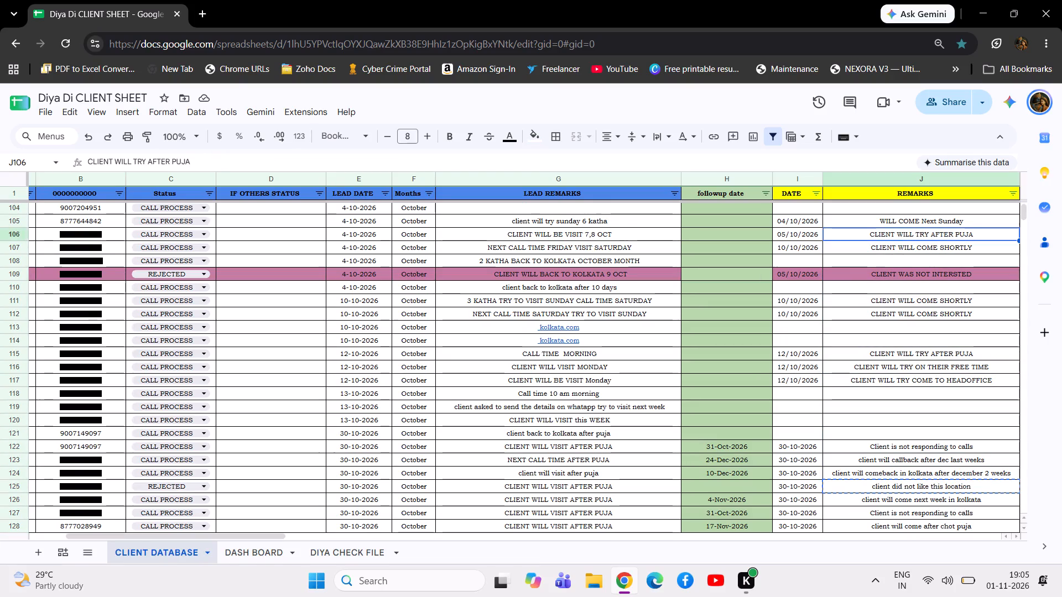
{"action": "key", "text": "Up"}
{"action": "key", "text": "Up"}
{"action": "key", "text": "Up"}
{"action": "key", "text": "Up"}
{"action": "key", "text": "Up"}
{"action": "key", "text": "Up"}
{"action": "key", "text": "Up"}
{"action": "key", "text": "Up"}
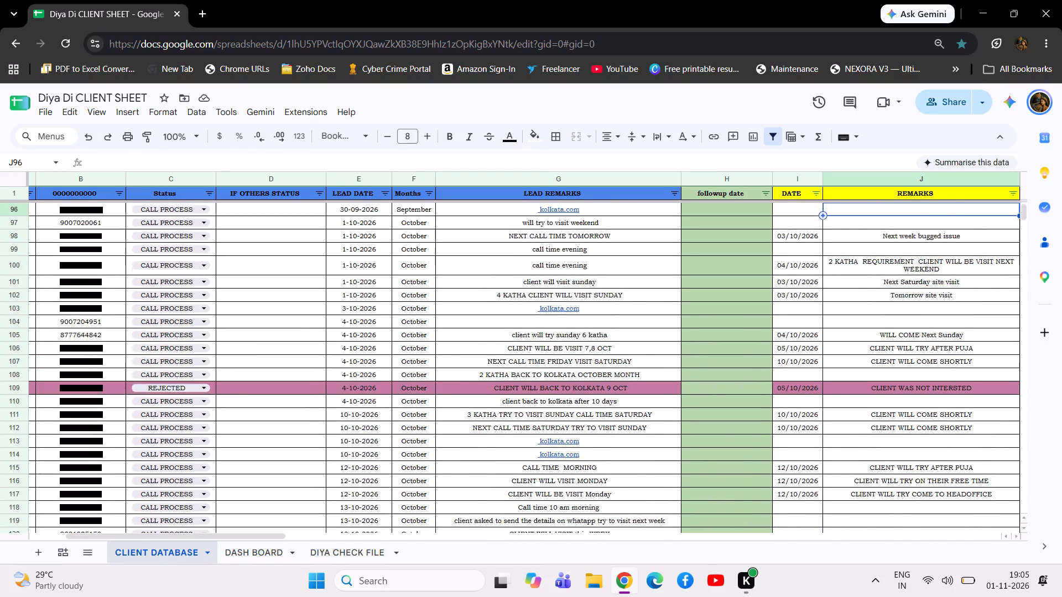
{"action": "key", "text": "Up"}
{"action": "key", "text": "Up"}
{"action": "key", "text": "Up"}
{"action": "key", "text": "Up"}
{"action": "key", "text": "Up"}
{"action": "key", "text": "Up"}
{"action": "key", "text": "Up"}
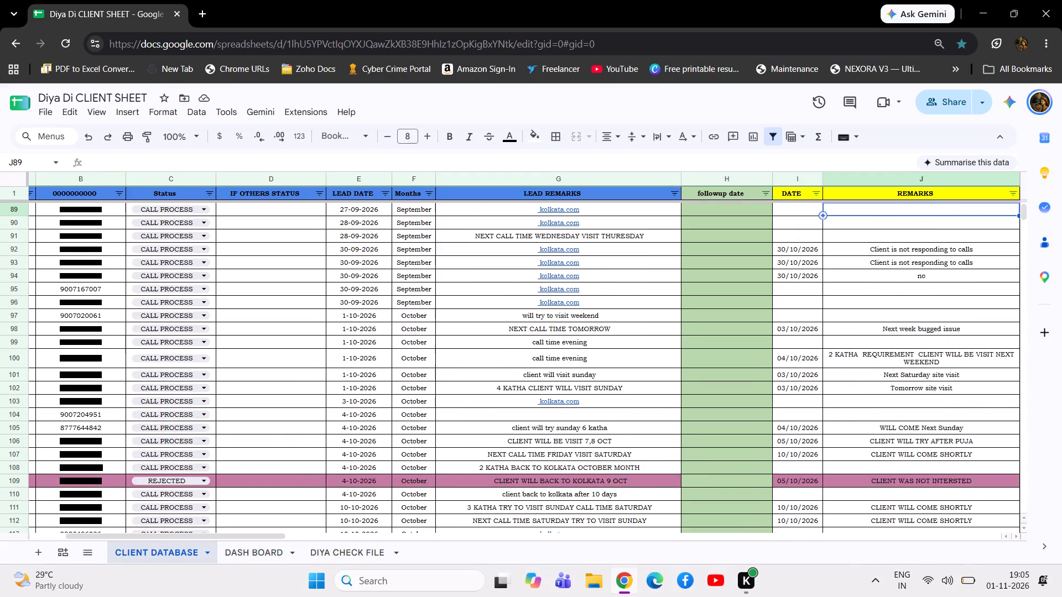
{"action": "key", "text": "Down"}
{"action": "key", "text": "Down"}
{"action": "key", "text": "Down"}
{"action": "key", "text": "Down"}
{"action": "key", "text": "Down"}
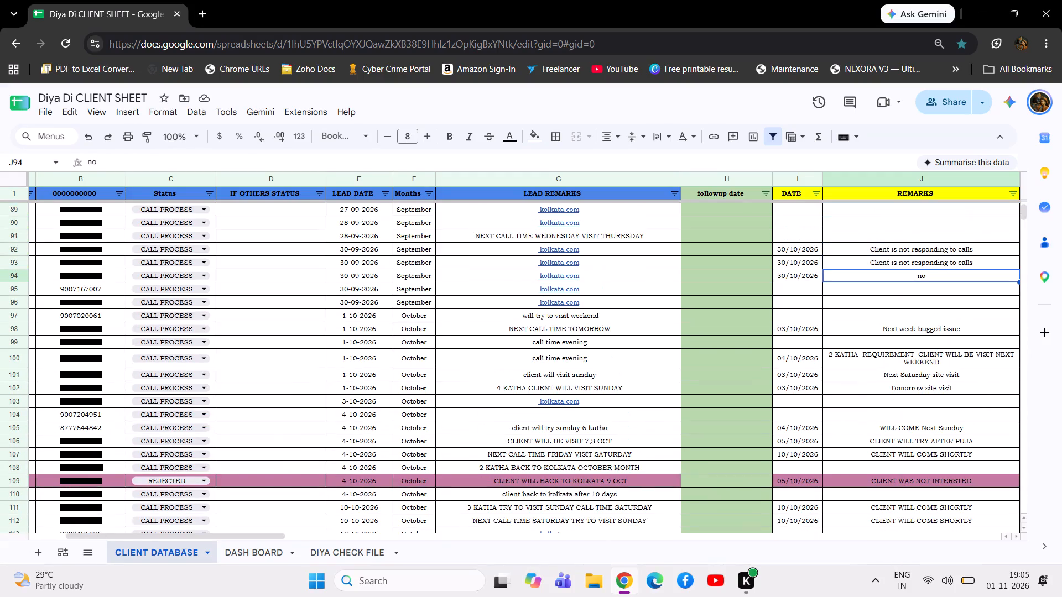
{"action": "key", "text": "ctrl+v"}
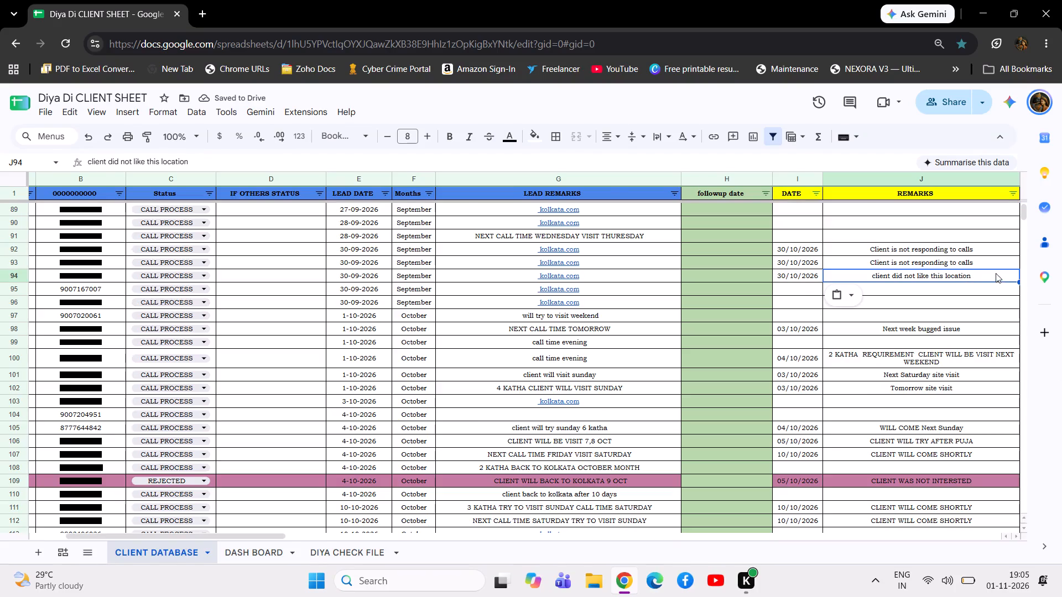
Extend the remark in row 94 by adding "/dista" after "client did not like this location".
{"action": "double_click", "coordinate": [972, 277]}
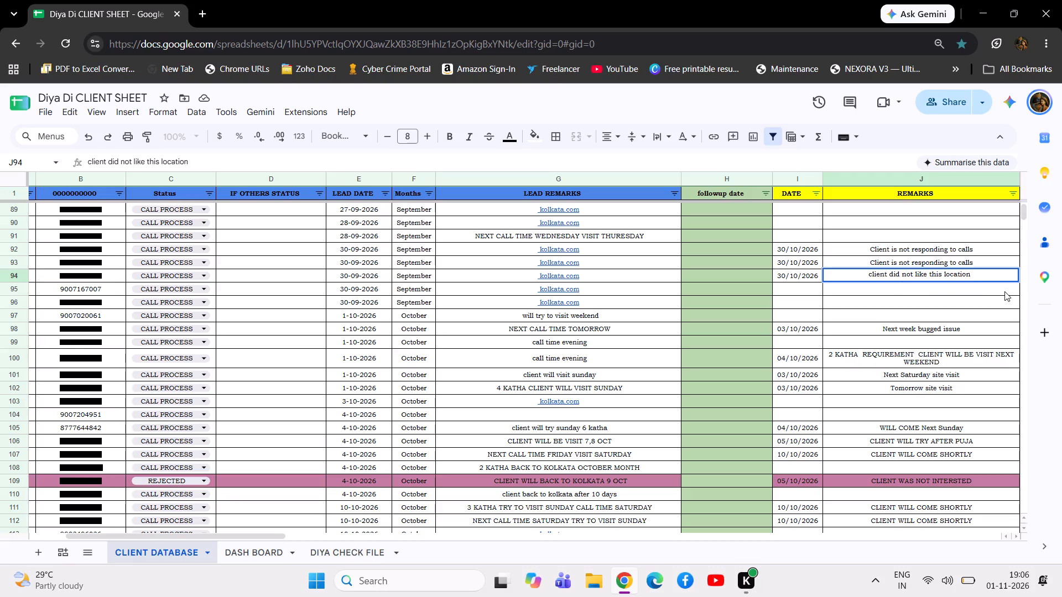
{"action": "key", "text": "slash"}
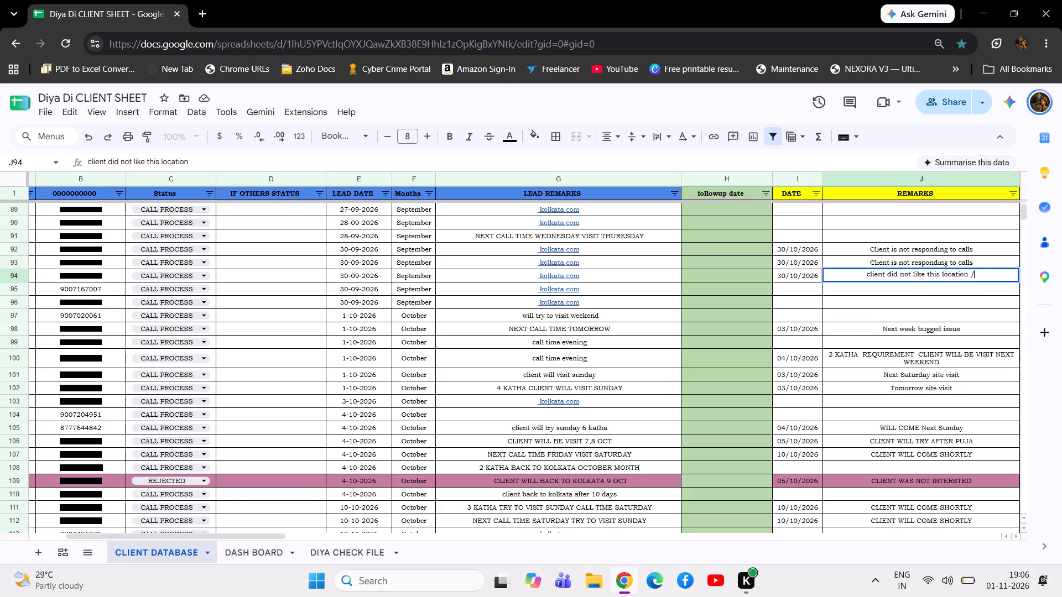
{"action": "type", "text": "dis"}
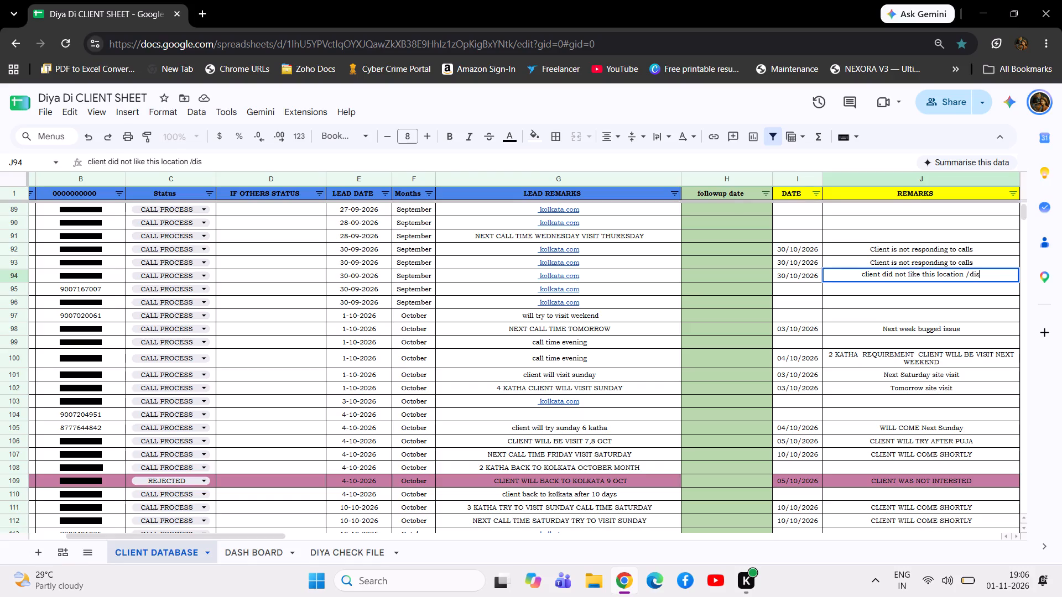
{"action": "type", "text": "ta"}
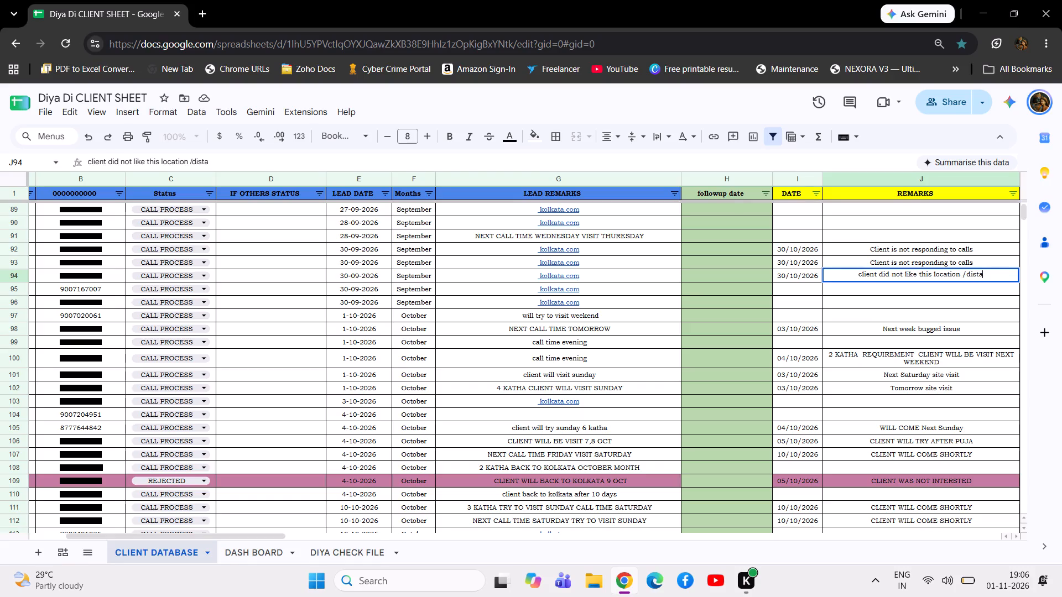
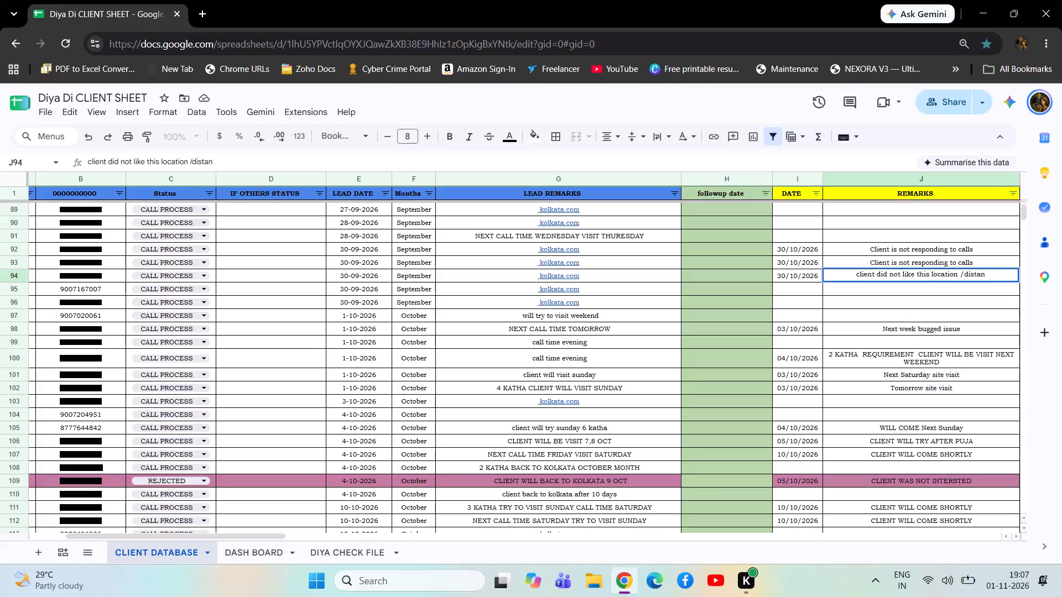
Complete the remark in row 94 so that it reads "client did not like this location /distance issue".
{"action": "type", "text": "ce"}
{"action": "key", "text": "space"}
{"action": "type", "text": "u"}
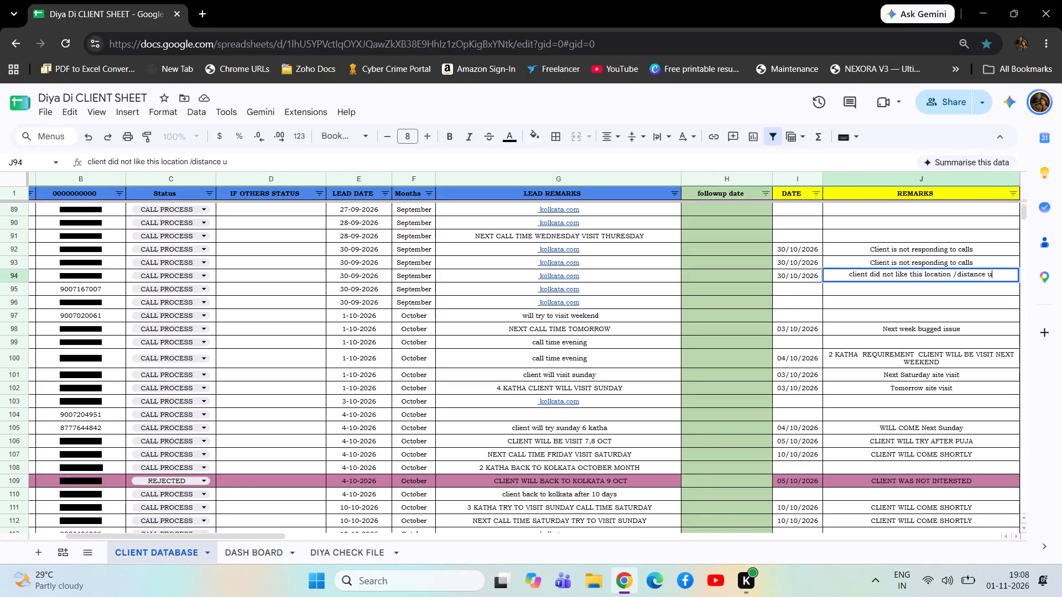
{"action": "key", "text": "BackSpace"}
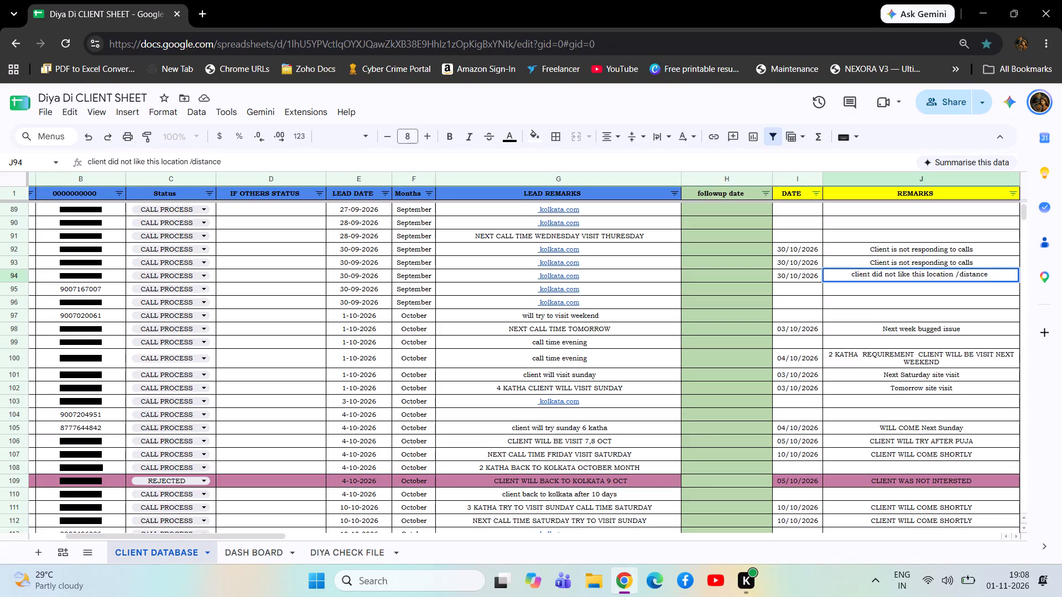
{"action": "type", "text": "iss"}
{"action": "type", "text": "ue"}
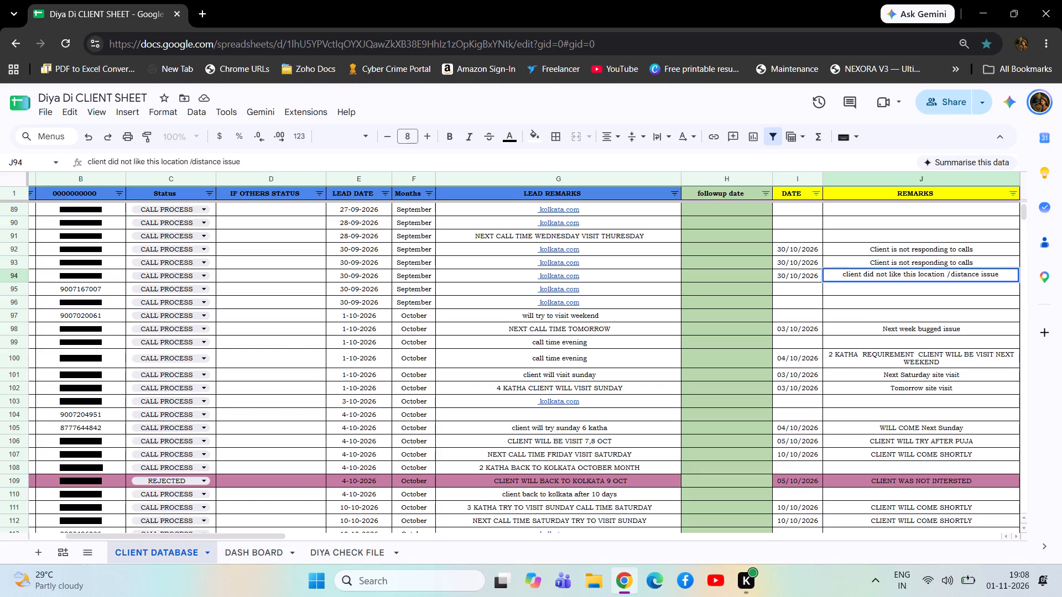
{"action": "key", "text": "Down"}
{"action": "key", "text": "Down"}
{"action": "key", "text": "Down"}
{"action": "left_click", "coordinate": [868, 288]}
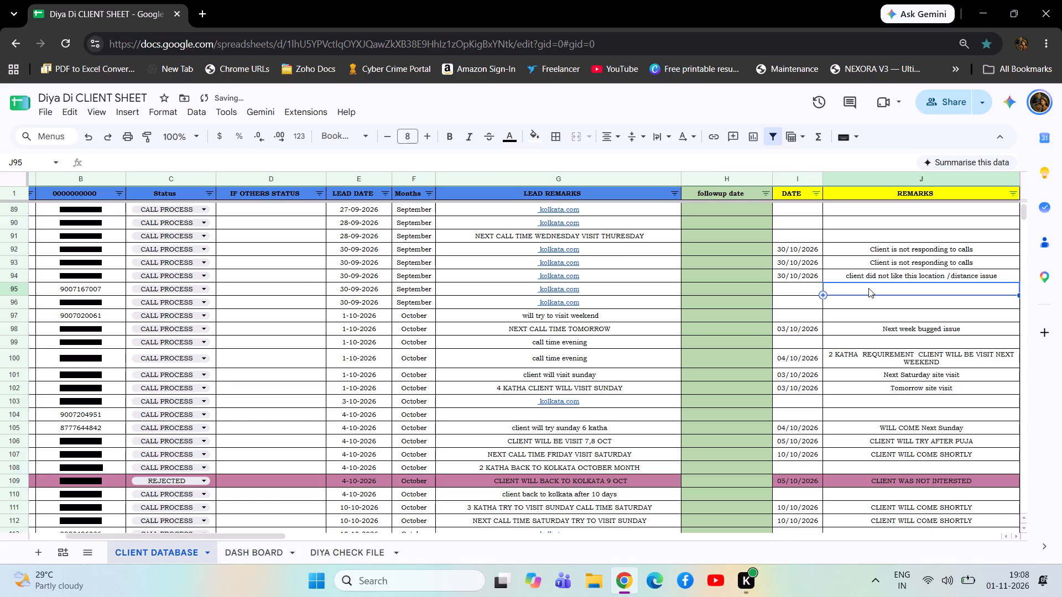